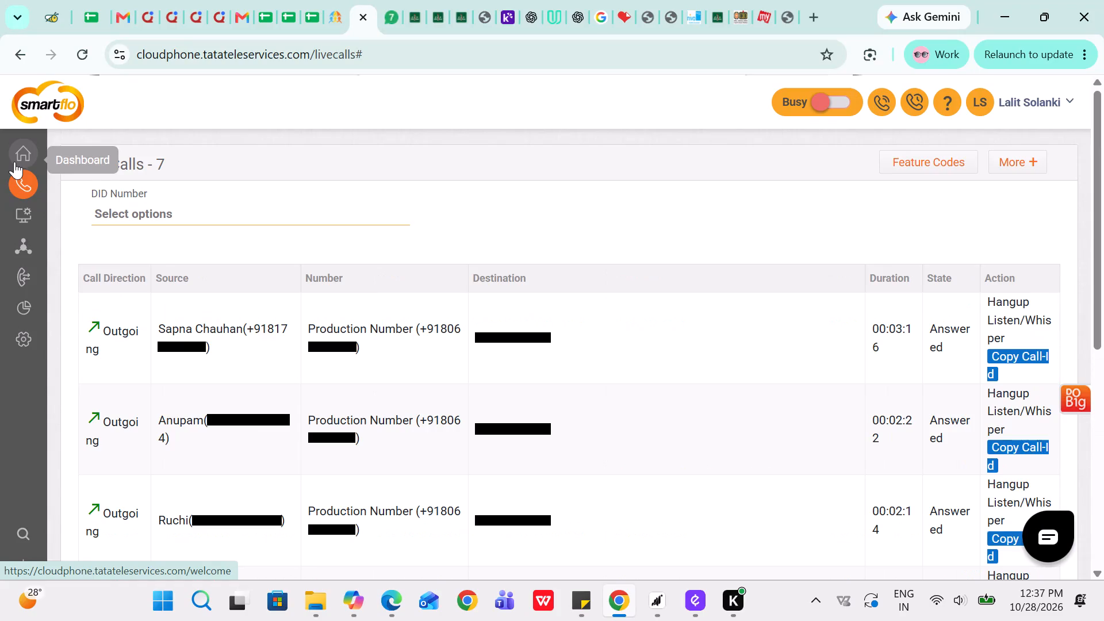
Switch the Smartflo agent status from Busy to Available and reload the Live Calls page.
click(833, 106)
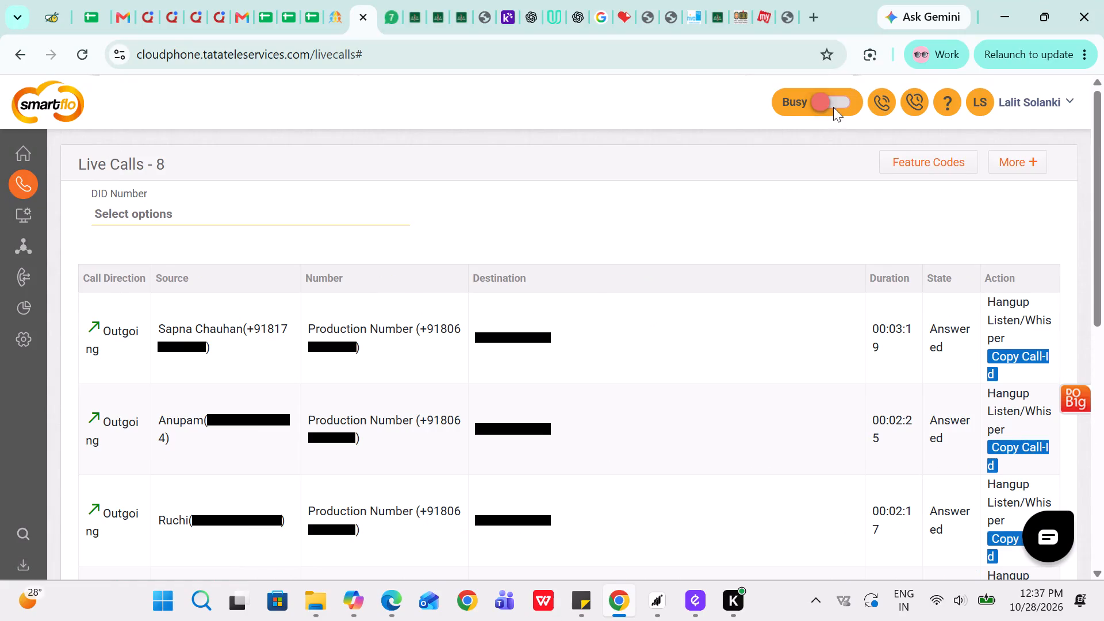
click(79, 58)
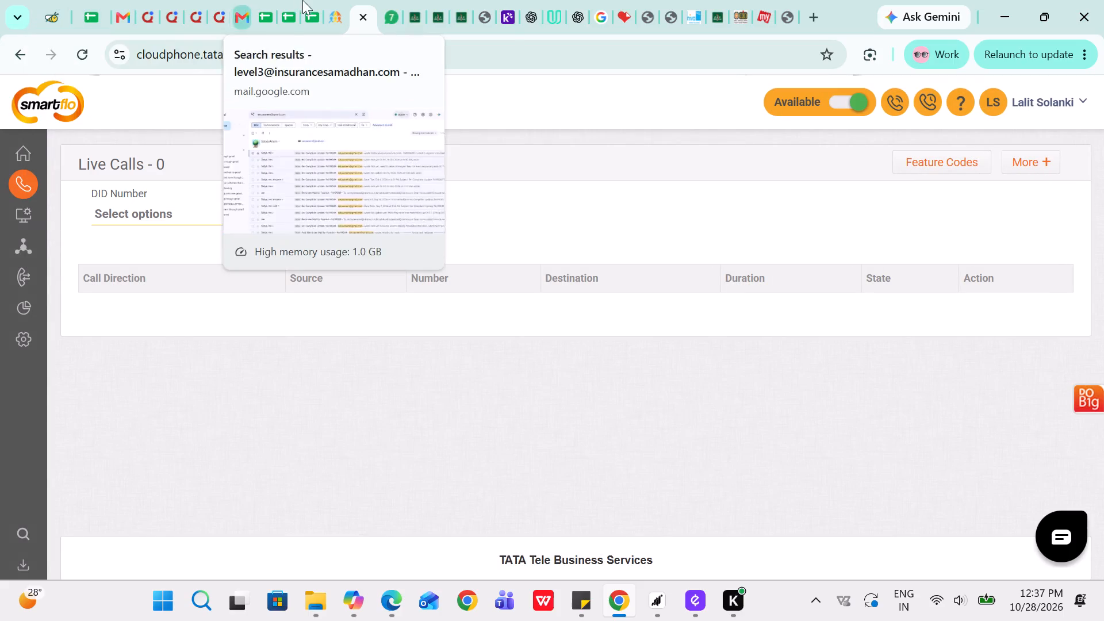
Switch to Keka, reopen the personal attendance page, and examine the attendance log entries for the last 30 days.
click(333, 0)
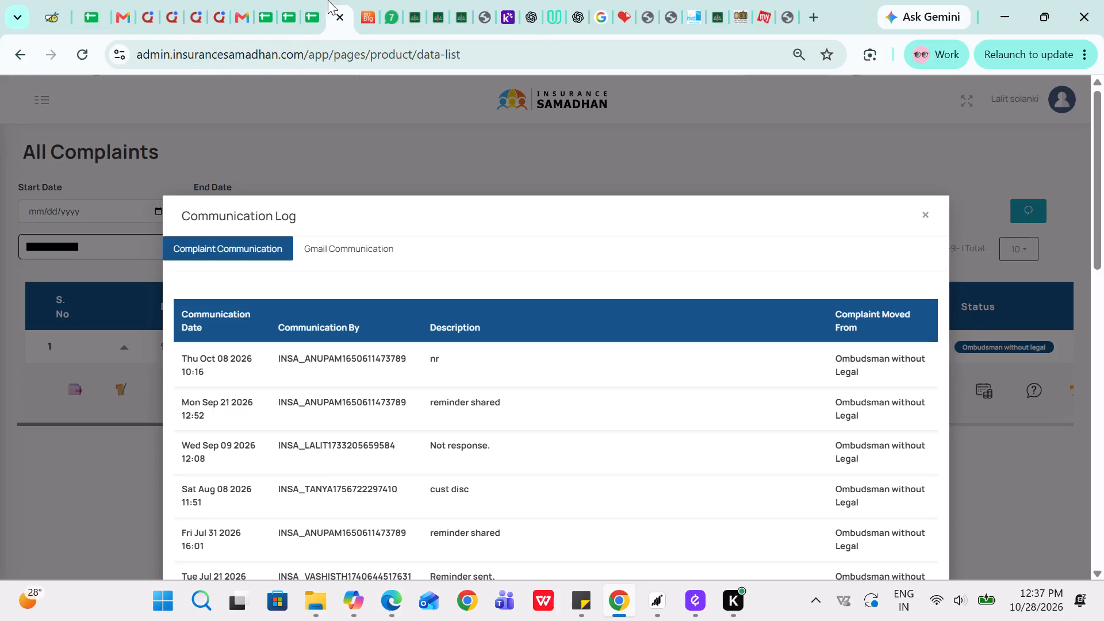
click(484, 0)
click(509, 0)
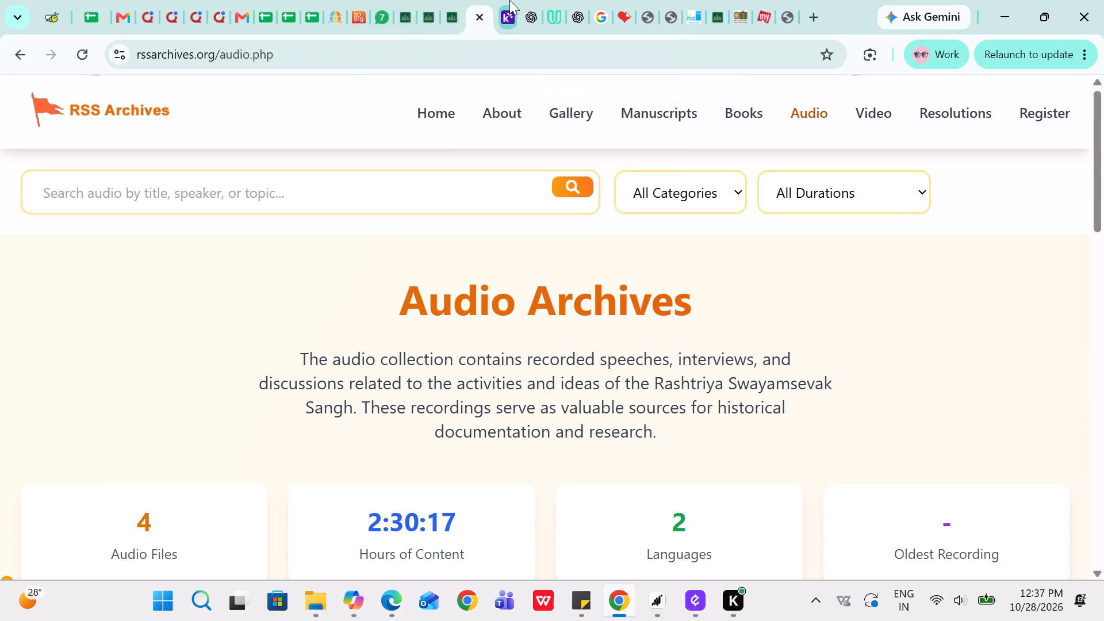
click(50, 144)
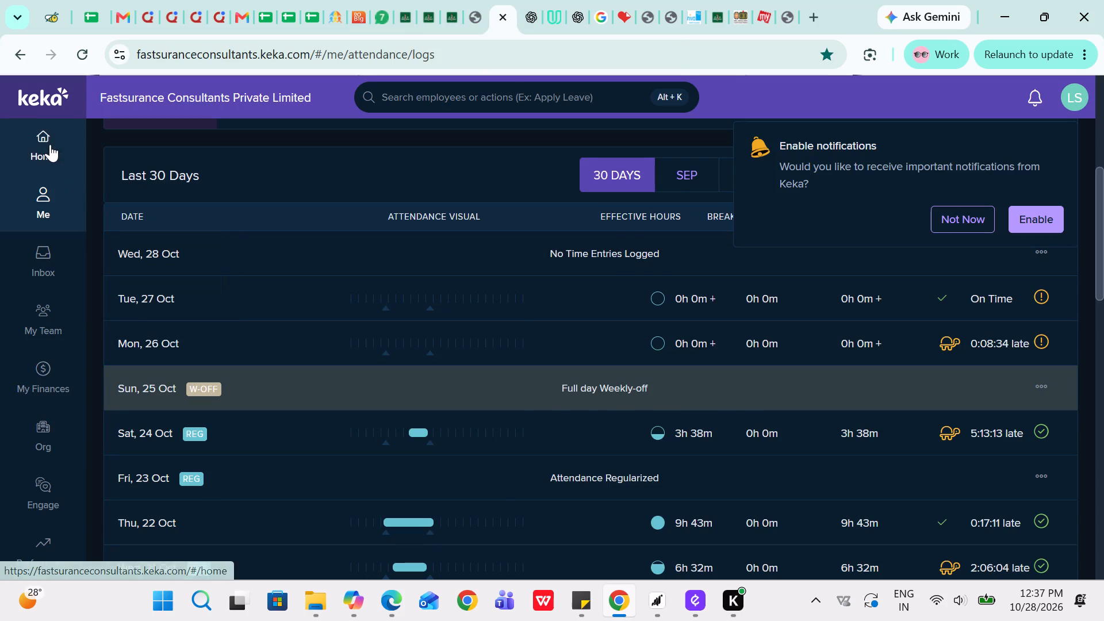
click(146, 196)
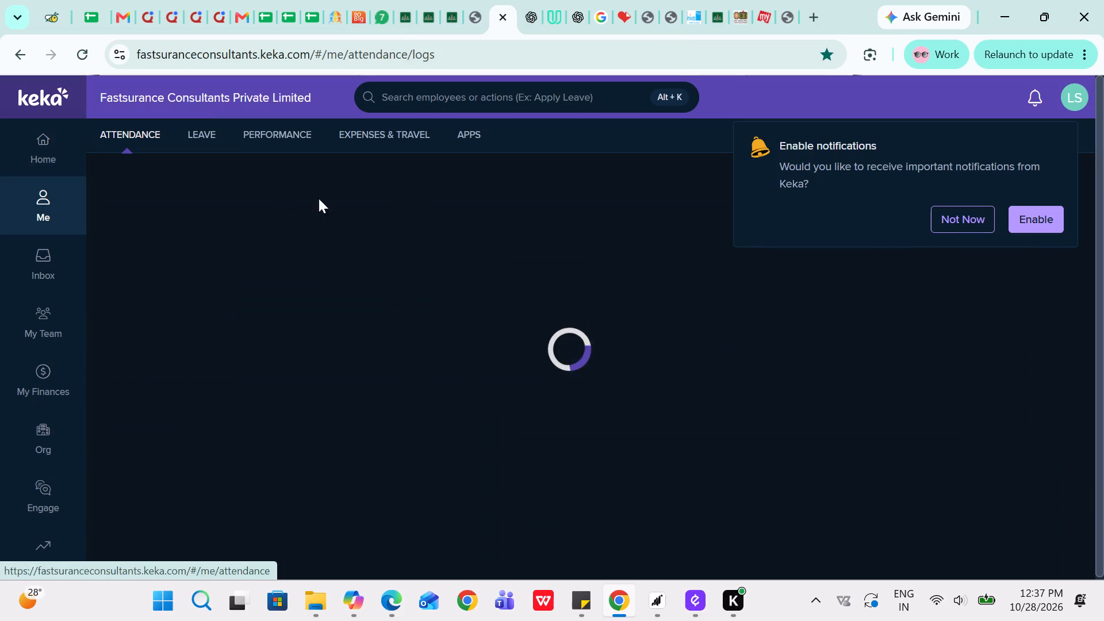
scroll(668, 235, down, 2)
scroll(910, 386, down, 1)
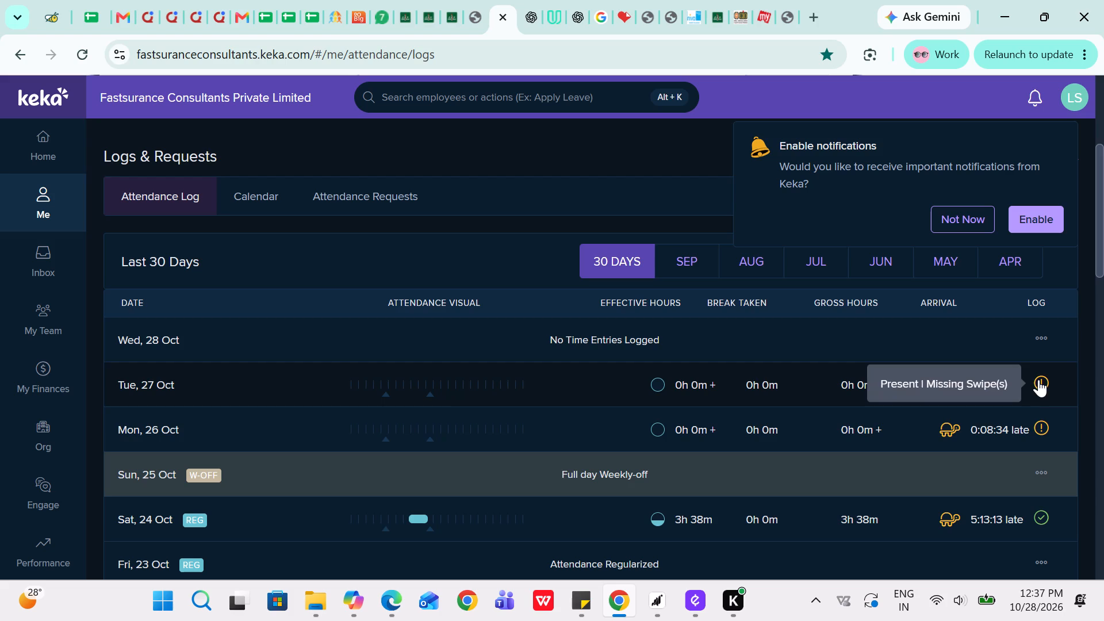
scroll(154, 436, up, 6)
scroll(172, 388, down, 5)
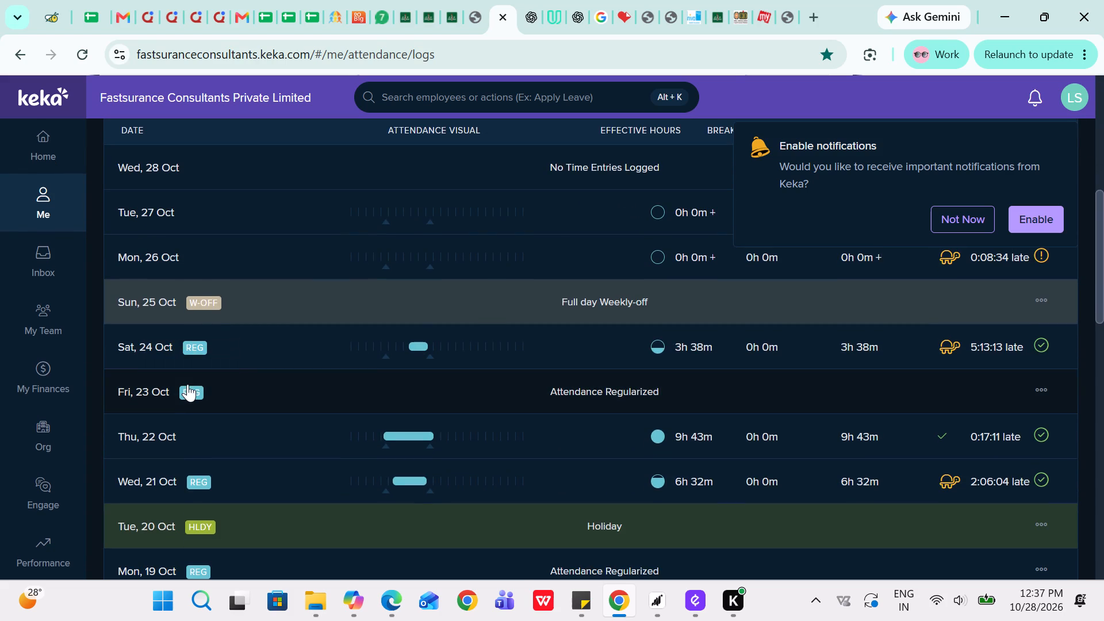
scroll(225, 388, down, 1)
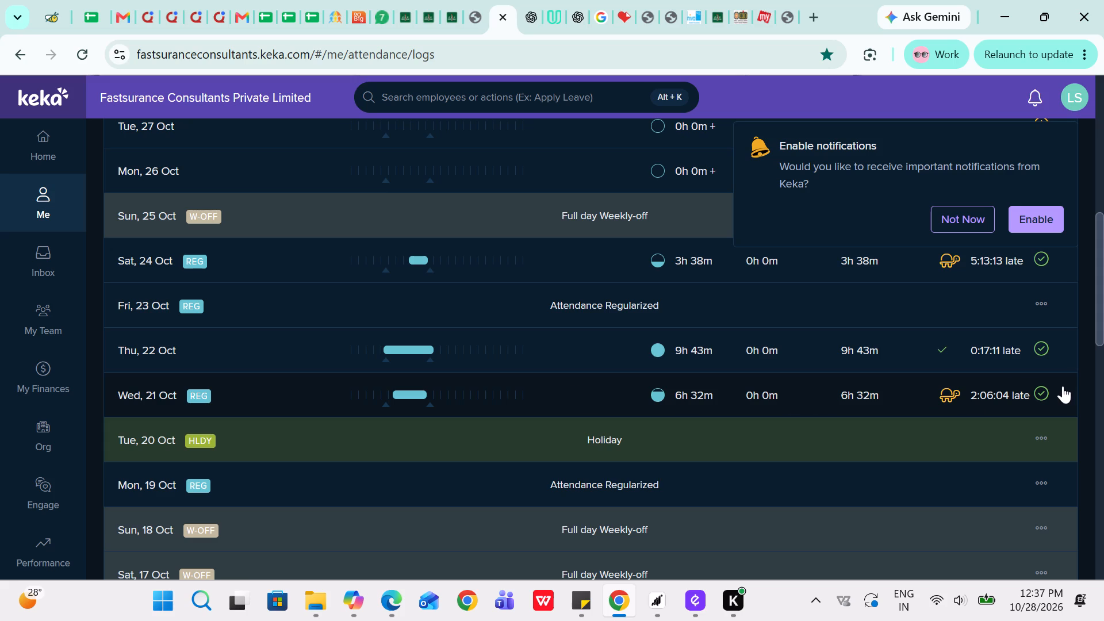
View the shift and day log details for Wed, 21 Oct in the attendance log, and close them.
click(1039, 393)
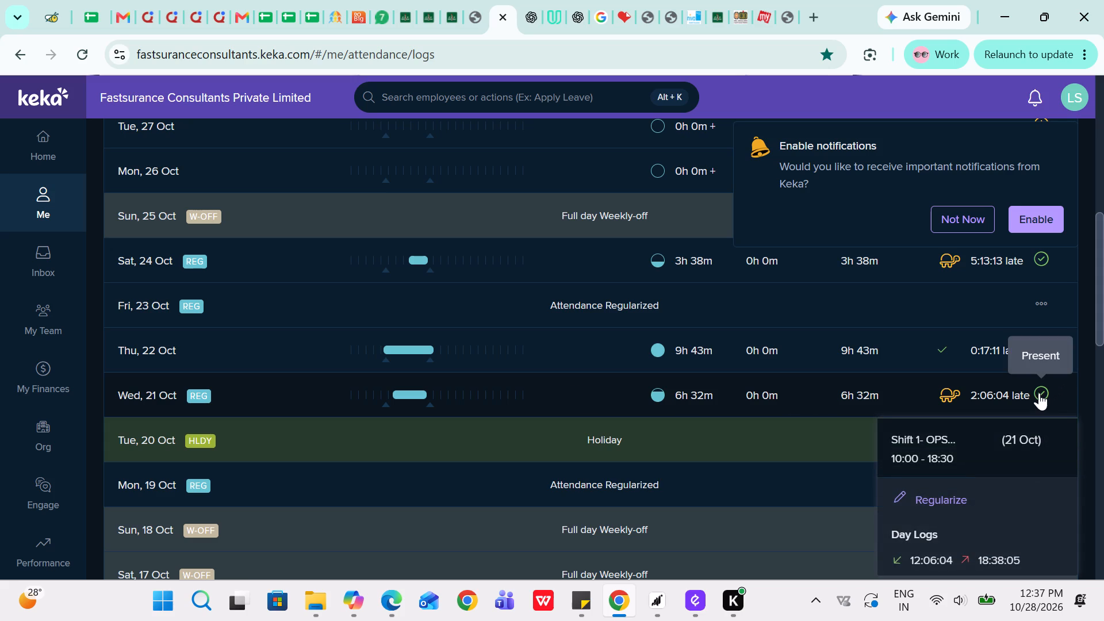
click(1039, 393)
scroll(766, 394, up, 1)
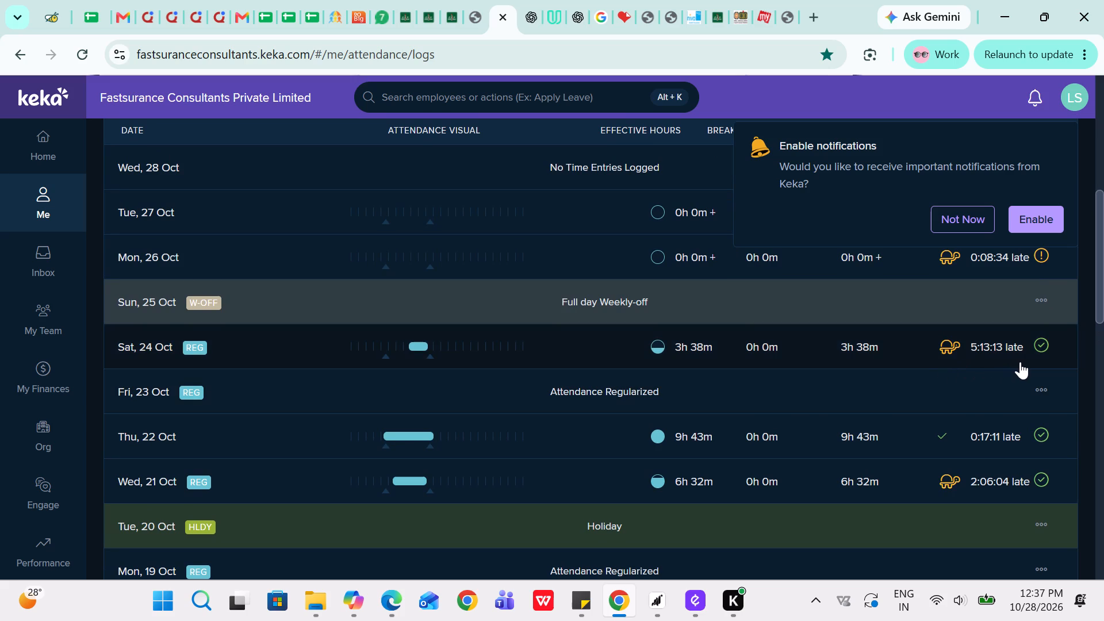
View the shift and day log details for Sat, 24 Oct in the attendance log, and close them.
click(1042, 348)
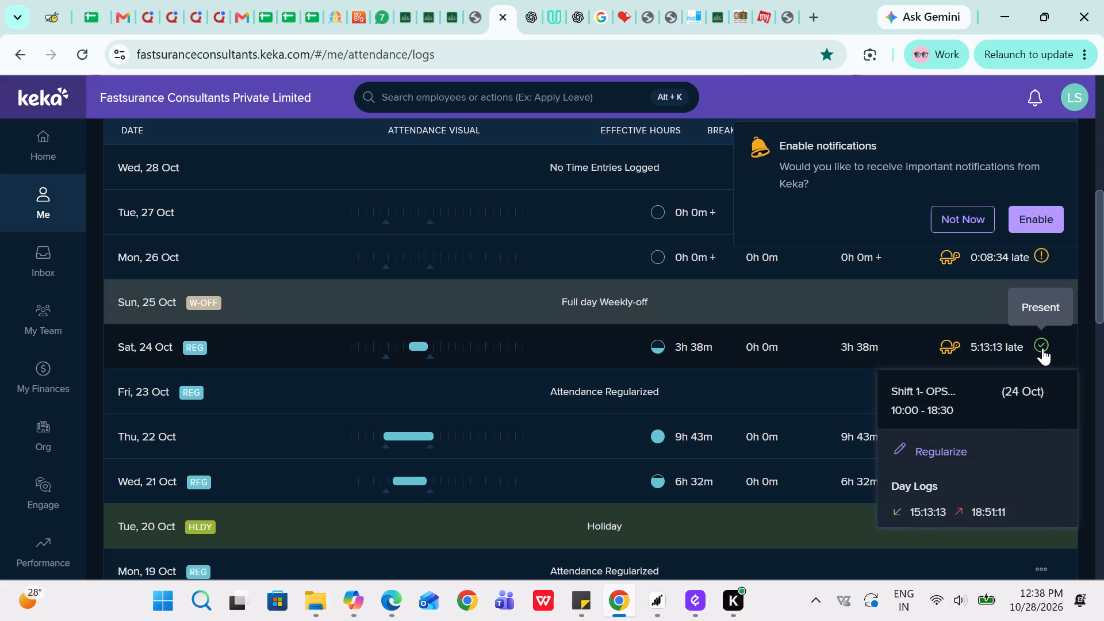
click(1042, 348)
Decline the Keka request to enable notifications.
scroll(1039, 348, up, 1)
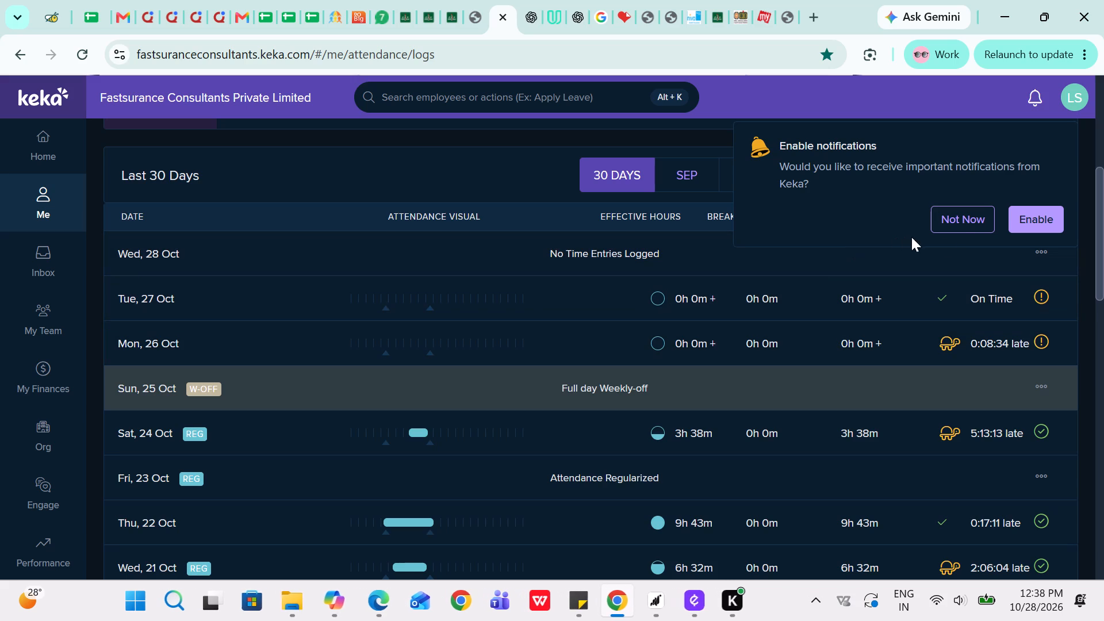
click(965, 219)
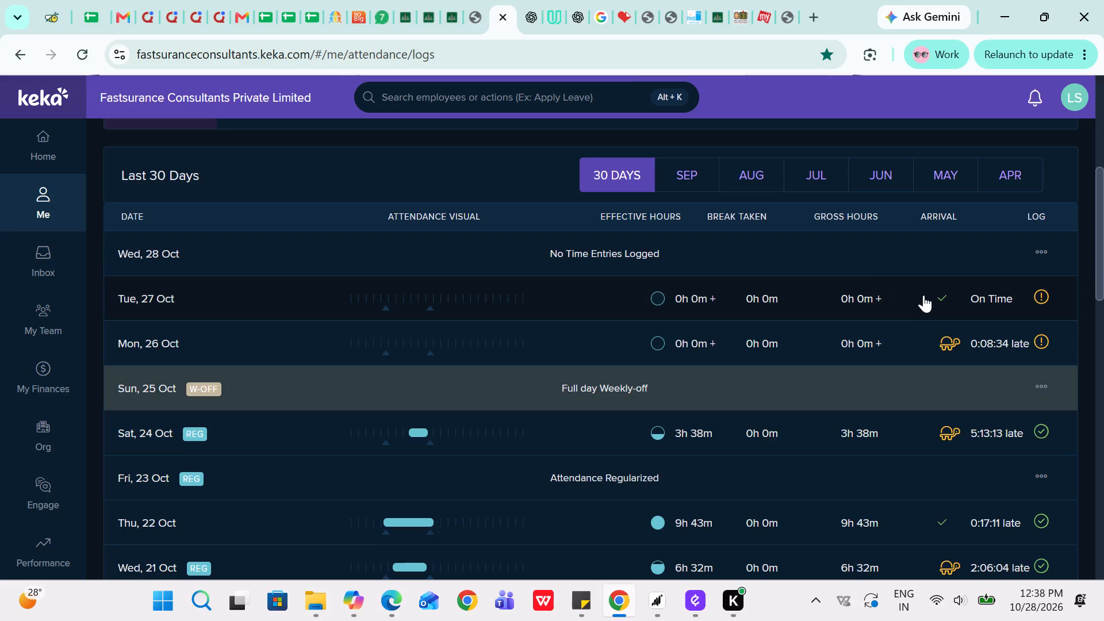
Switch to the Insurance Samadhan All Complaints page, close the open communication log, and reopen it from the listed complaint's expanded actions.
click(336, 0)
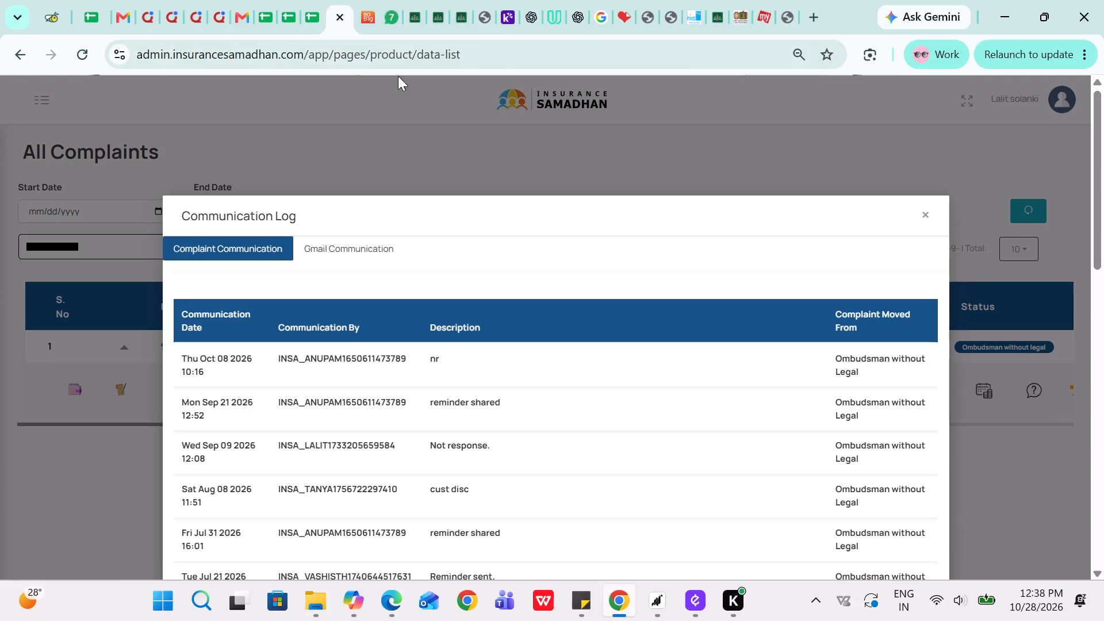
click(478, 124)
click(122, 343)
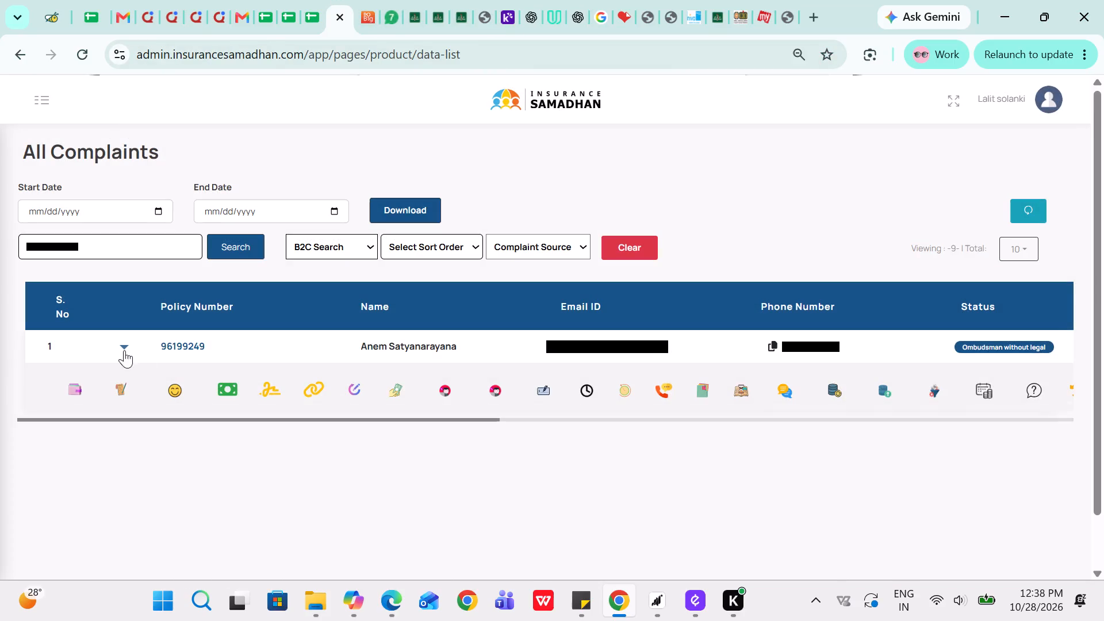
click(603, 489)
click(746, 345)
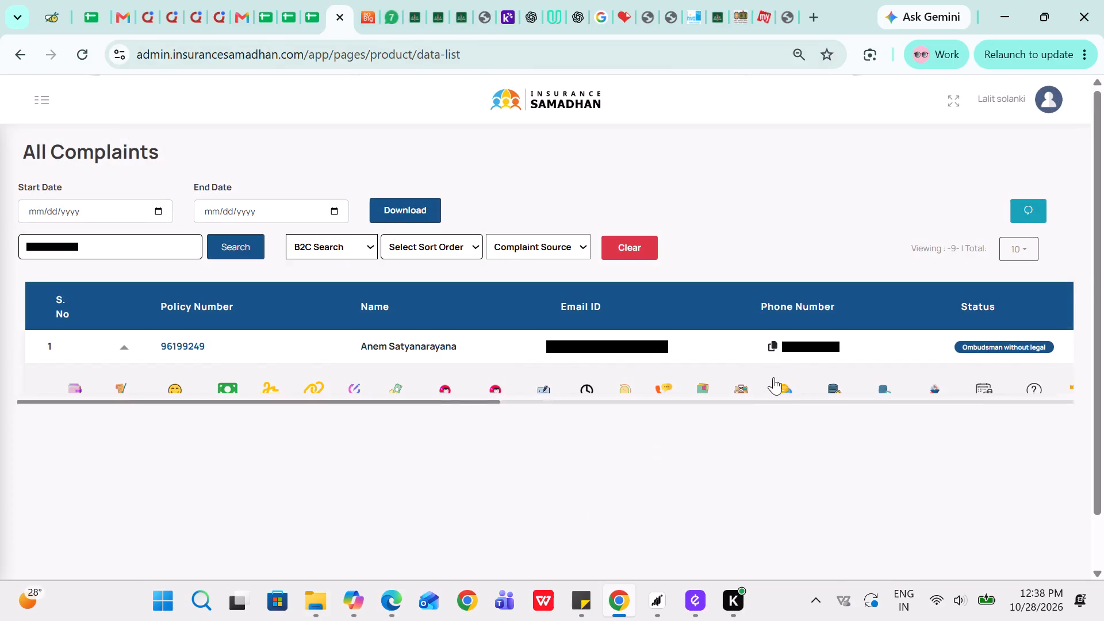
click(792, 389)
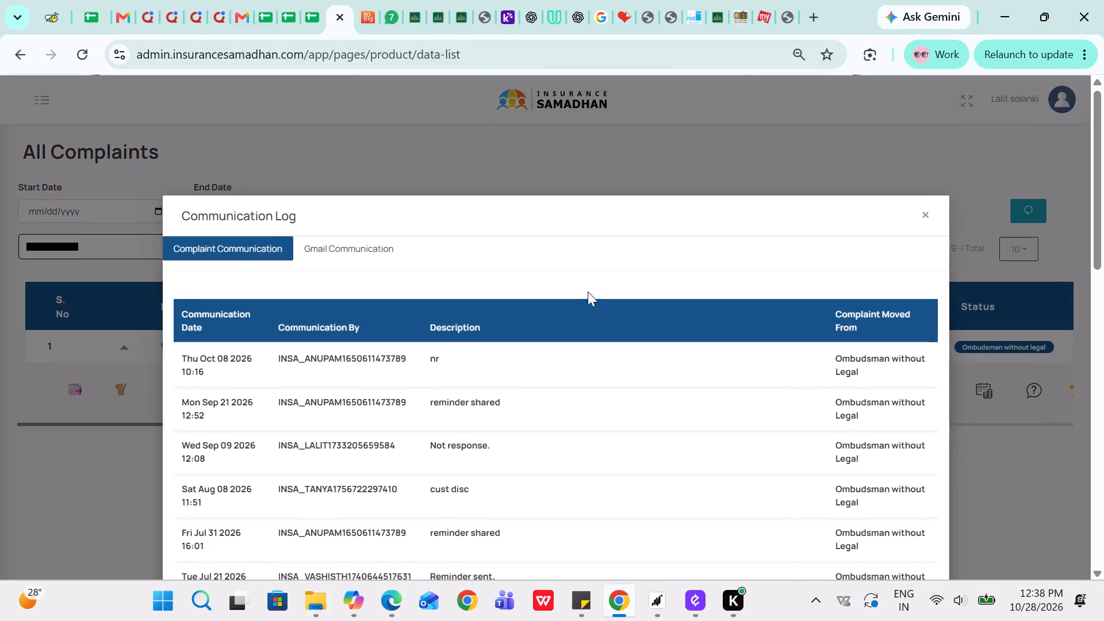
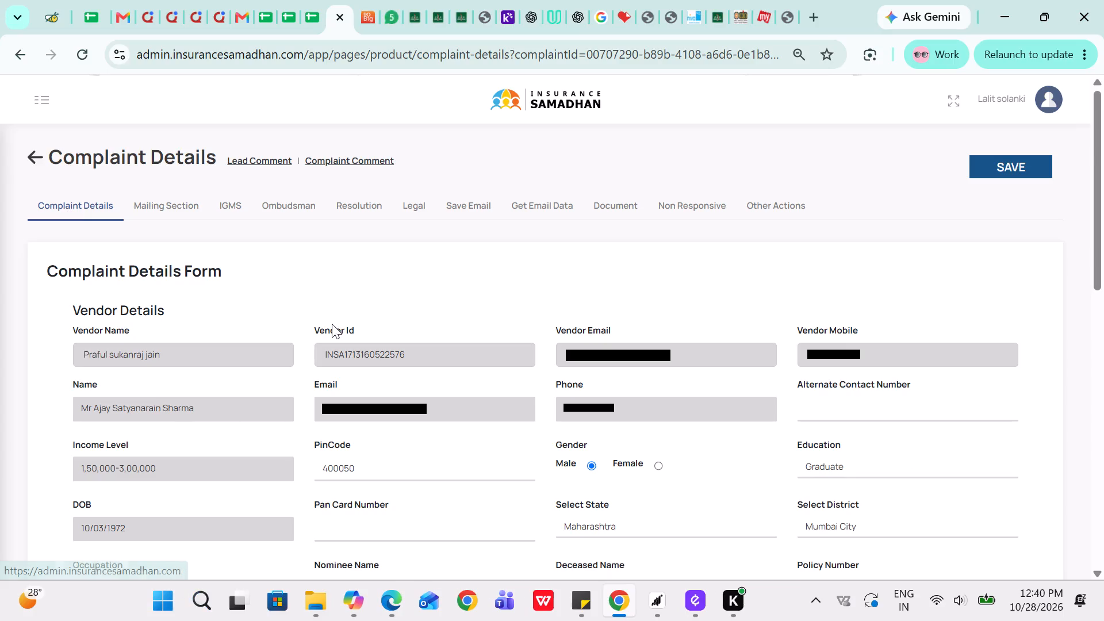
Leave the open complaint's details and return to the All Complaints list.
click(349, 284)
click(35, 155)
click(558, 139)
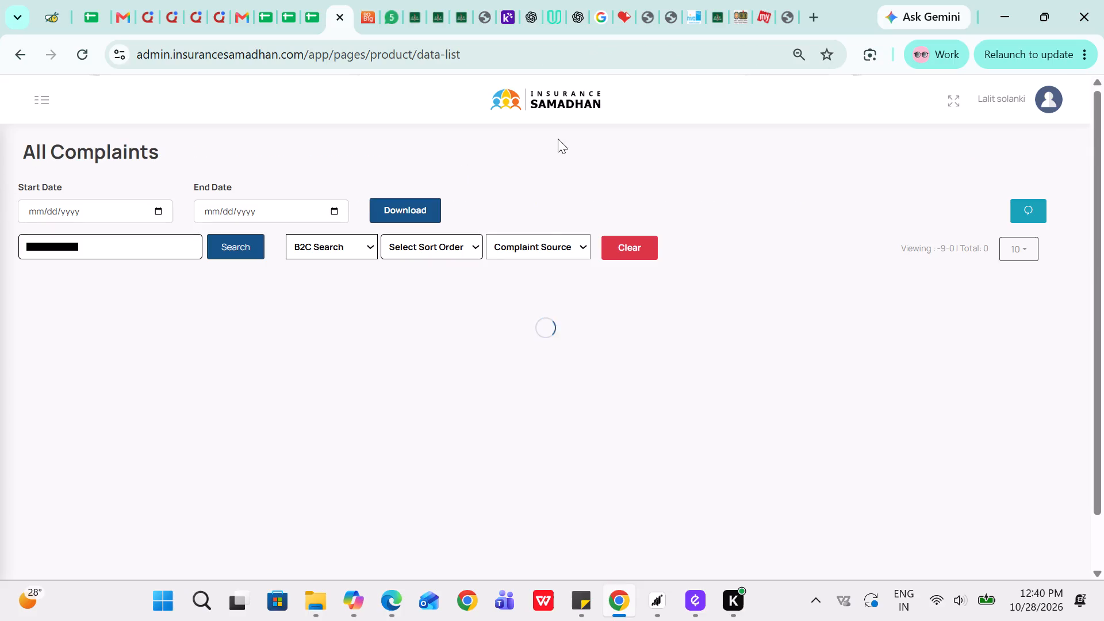
Switch to the Smartflo Live Calls page and open the dial pad for placing a call.
click(370, 0)
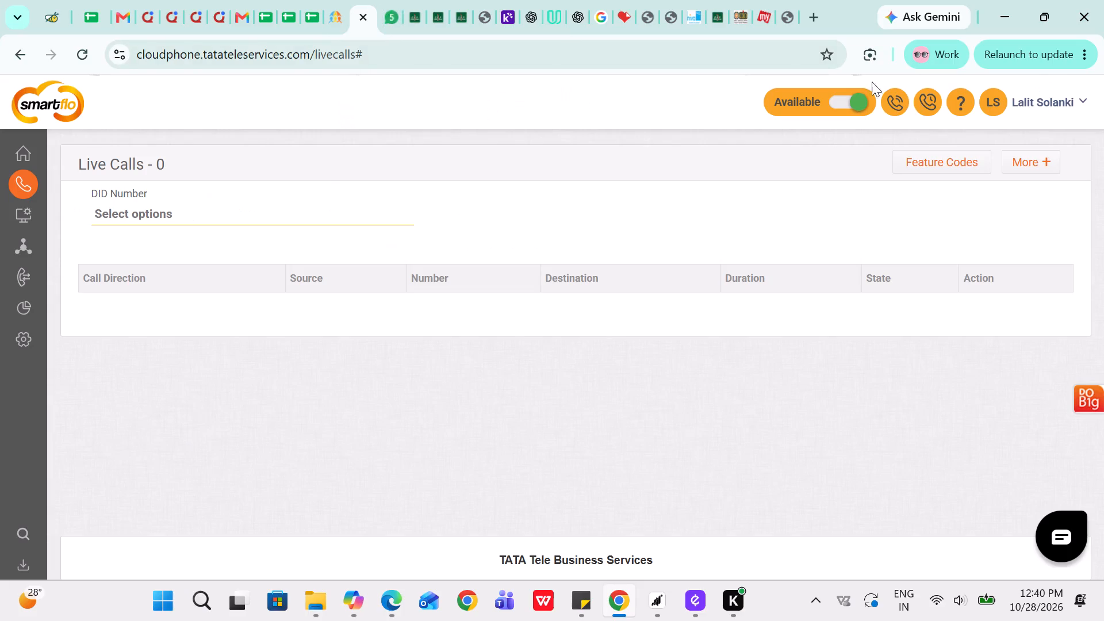
click(901, 106)
click(875, 397)
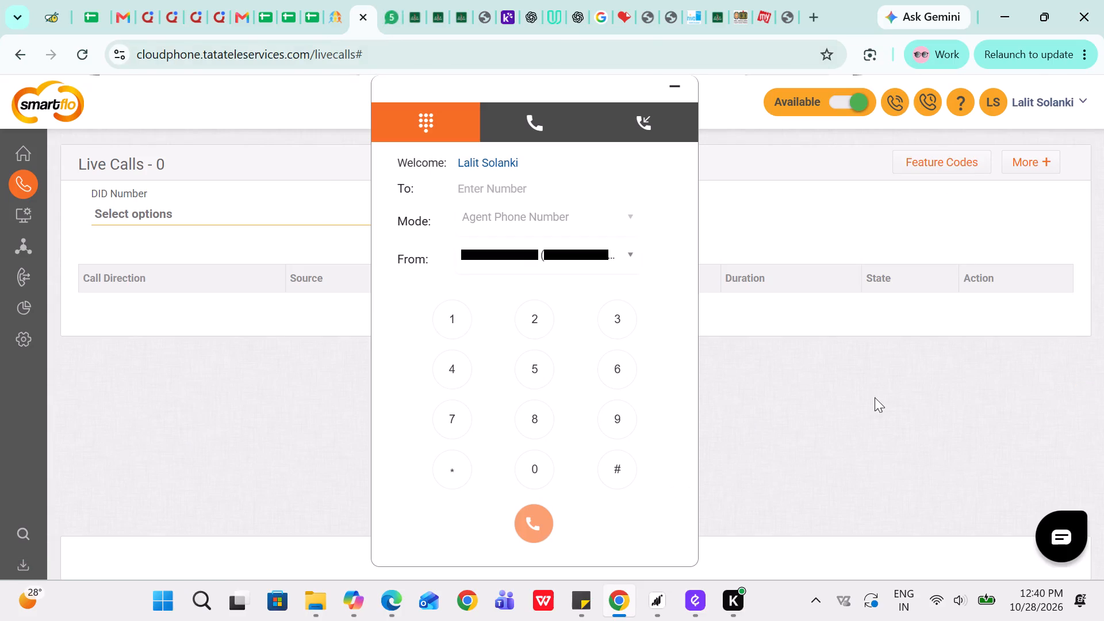
Switch to the open Gmail message about the Hanumanji pujan.
click(125, 0)
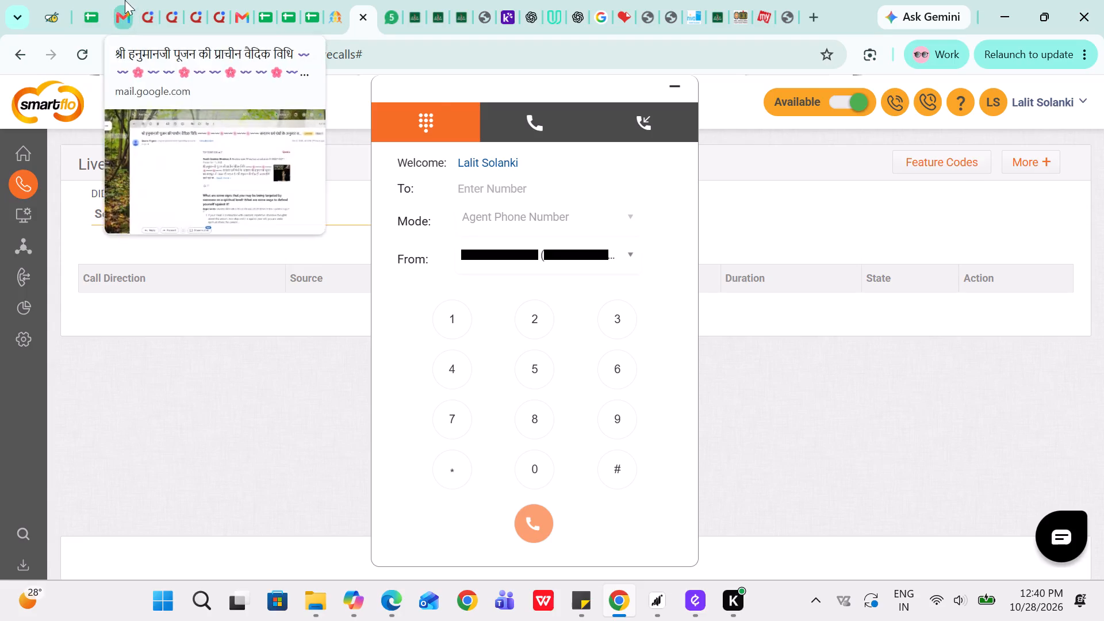
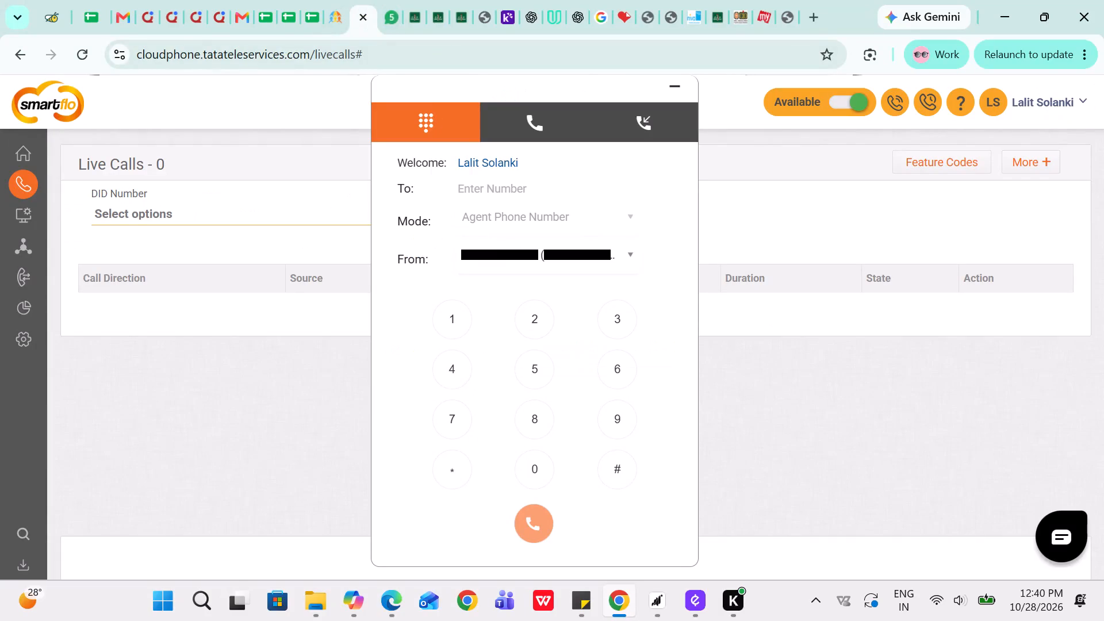
Enter the copied customer phone number in the Smartflo dialer and place the call.
key(ctrl+v)
click(536, 522)
Switch to the Insurance Samadhan complaints list, open the listed complaint by its policy number, and examine the policy, claim and assignment details.
click(327, 0)
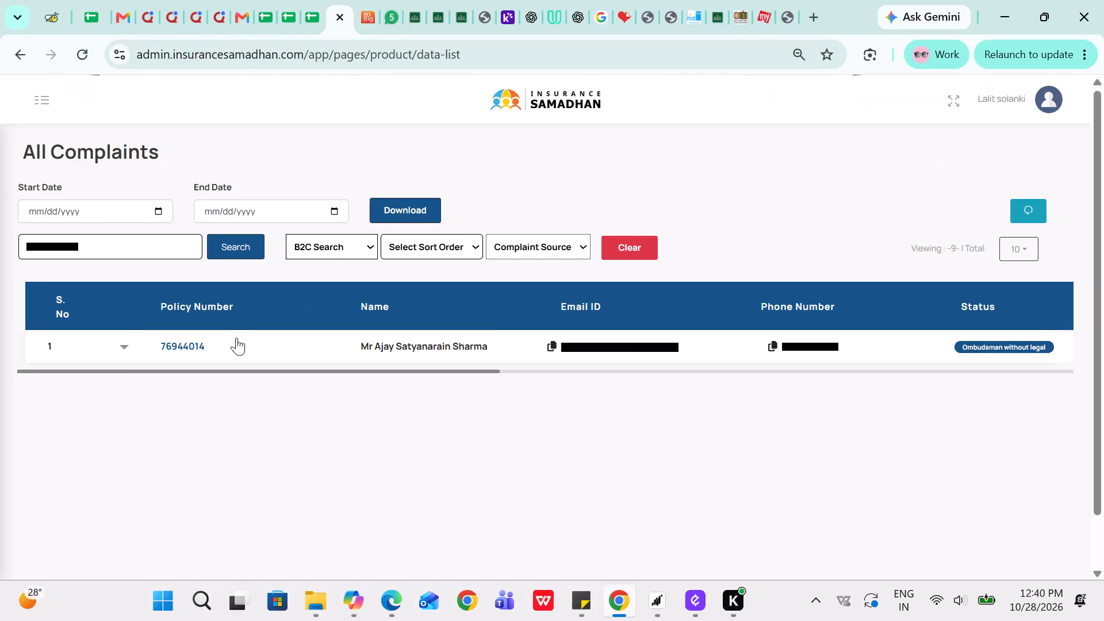
click(194, 340)
scroll(502, 331, down, 1)
scroll(503, 331, up, 1)
scroll(504, 332, down, 5)
scroll(522, 335, up, 1)
scroll(523, 336, down, 4)
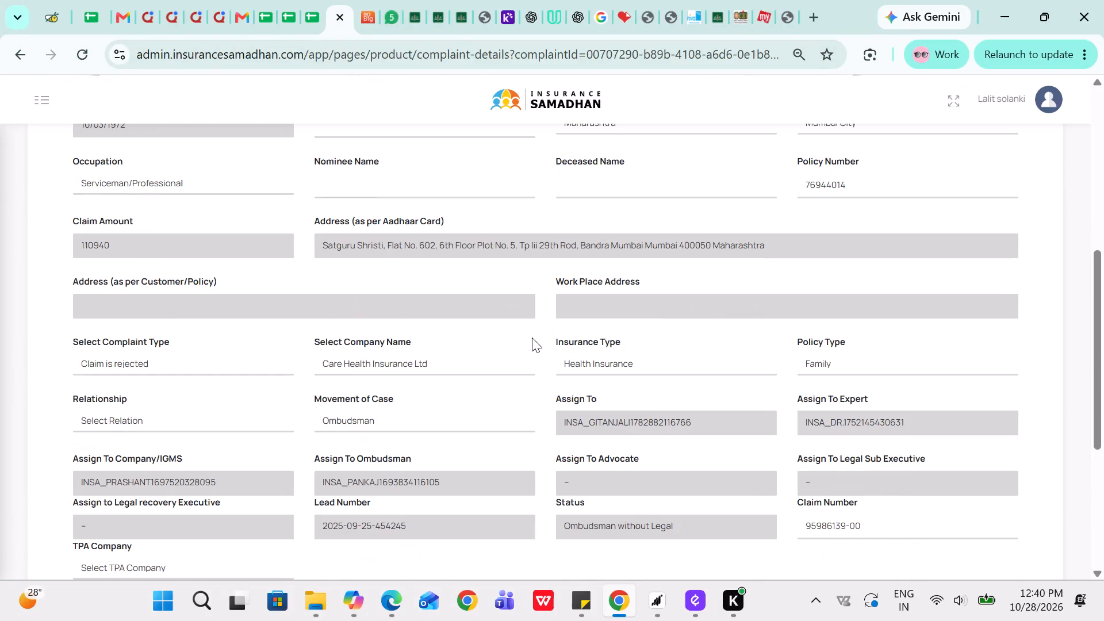
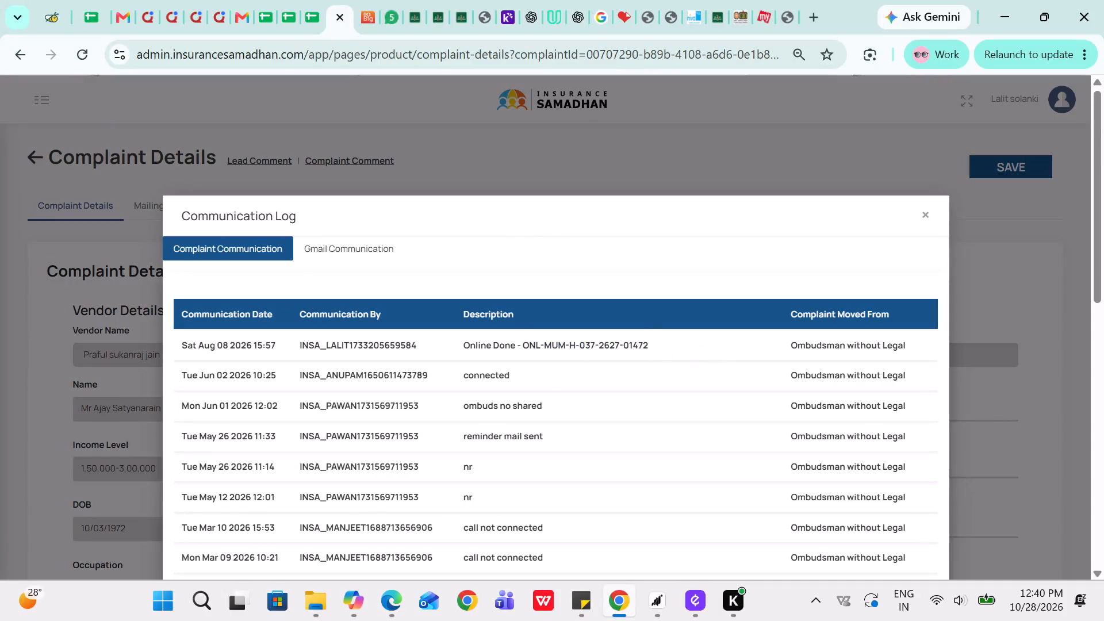
Examine the newest complaint communication entry's description in the Communication Log, and close the log.
drag(458, 344, 690, 347)
click(712, 347)
click(335, 152)
View the complaint's Ombudsman section and check the Complaint Reference Number under Ombudsman Resent Date.
click(299, 207)
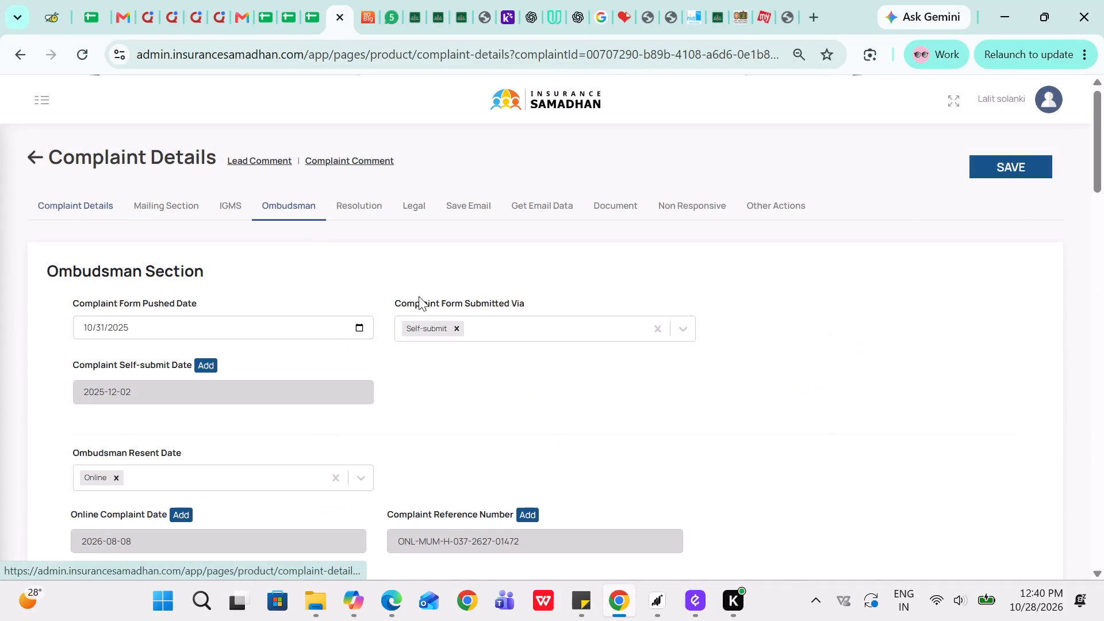
scroll(547, 346, down, 2)
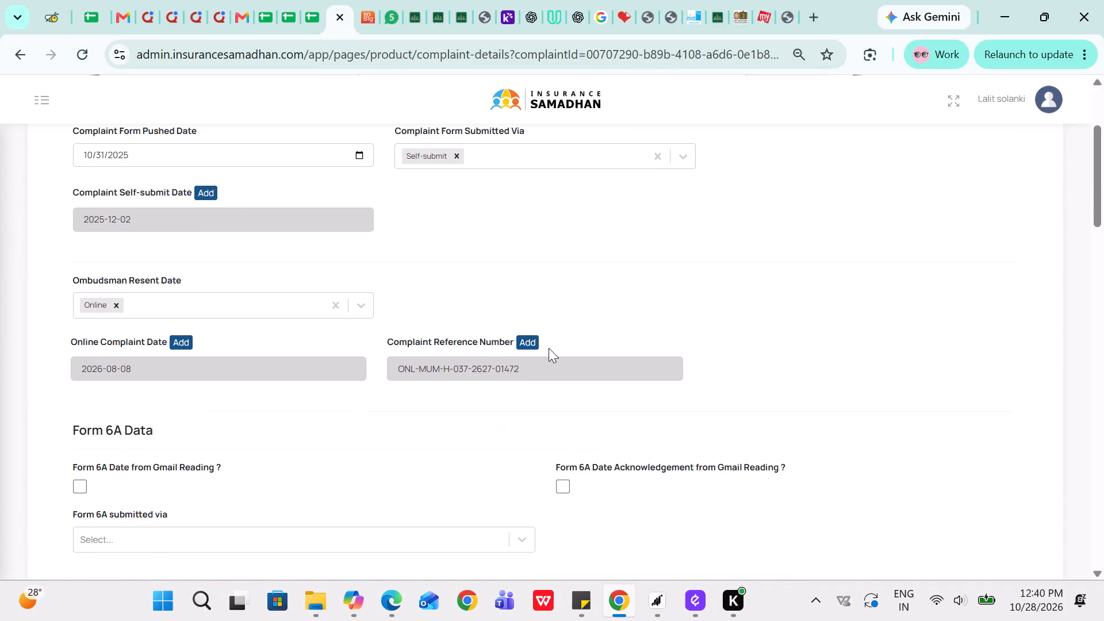
drag(550, 377, 390, 375)
click(581, 350)
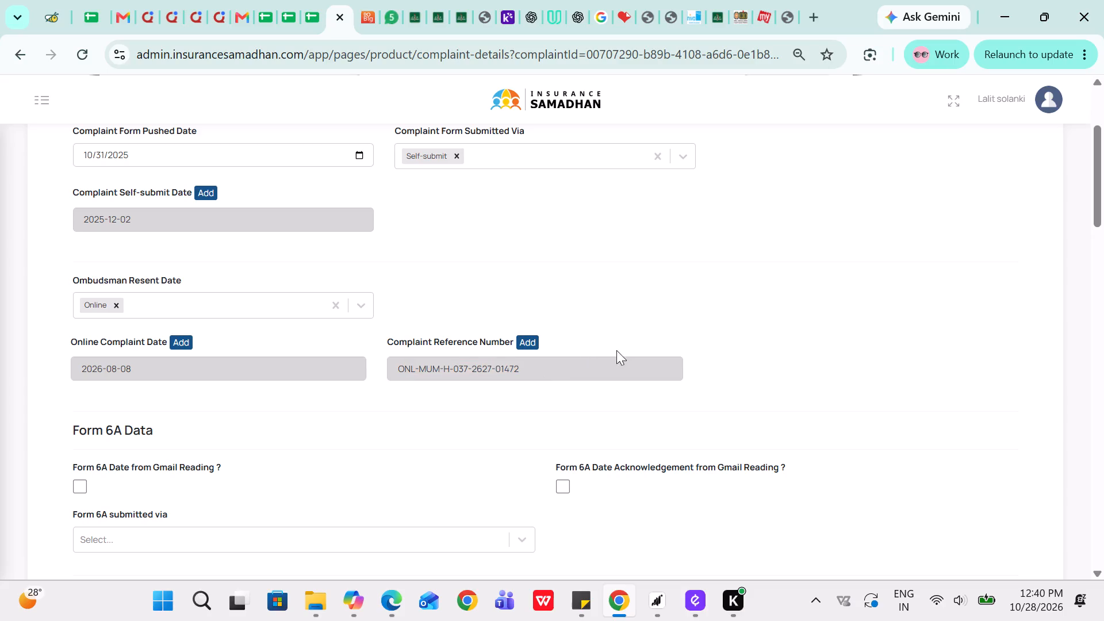
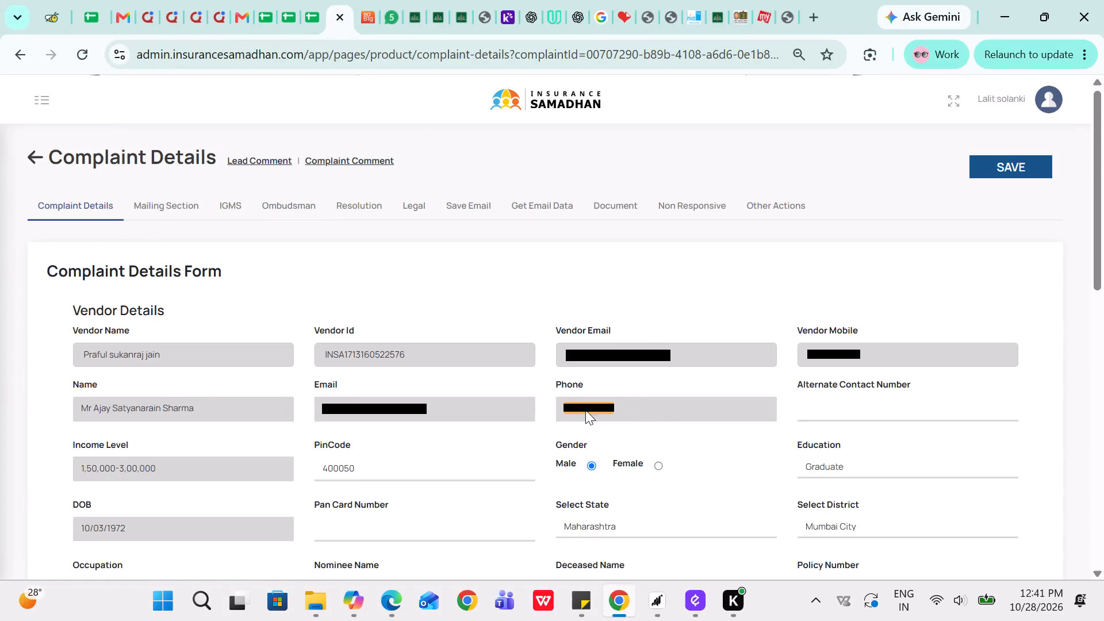
Copy the customer's phone number from the complaint details, switch to Smartflo, and place an outgoing call to the customer.
key(ctrl+c)
click(369, 0)
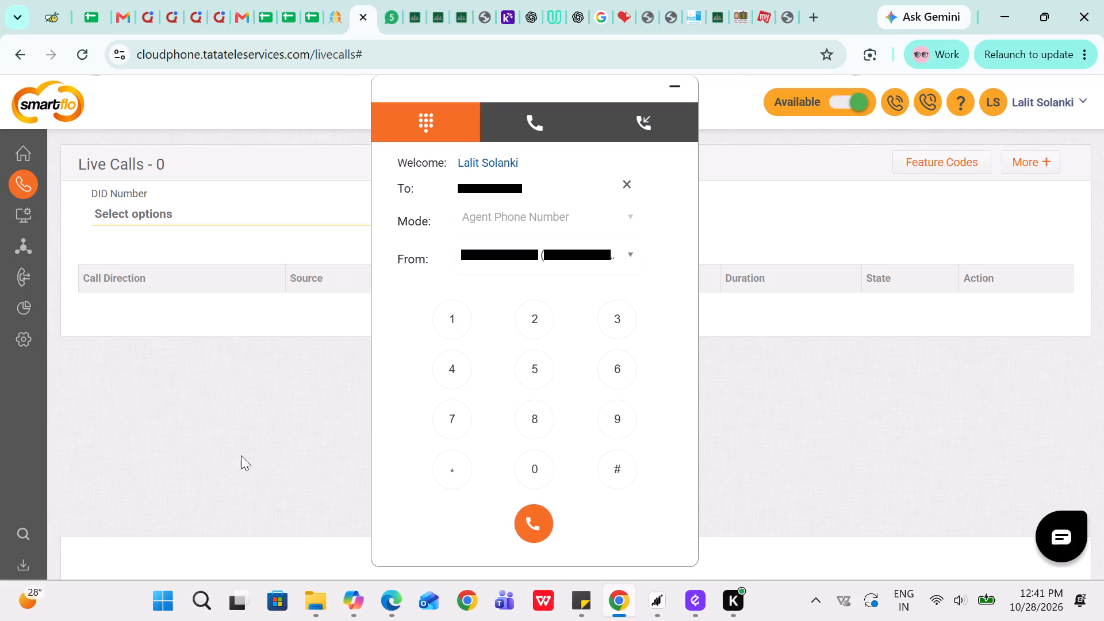
click(527, 528)
click(885, 453)
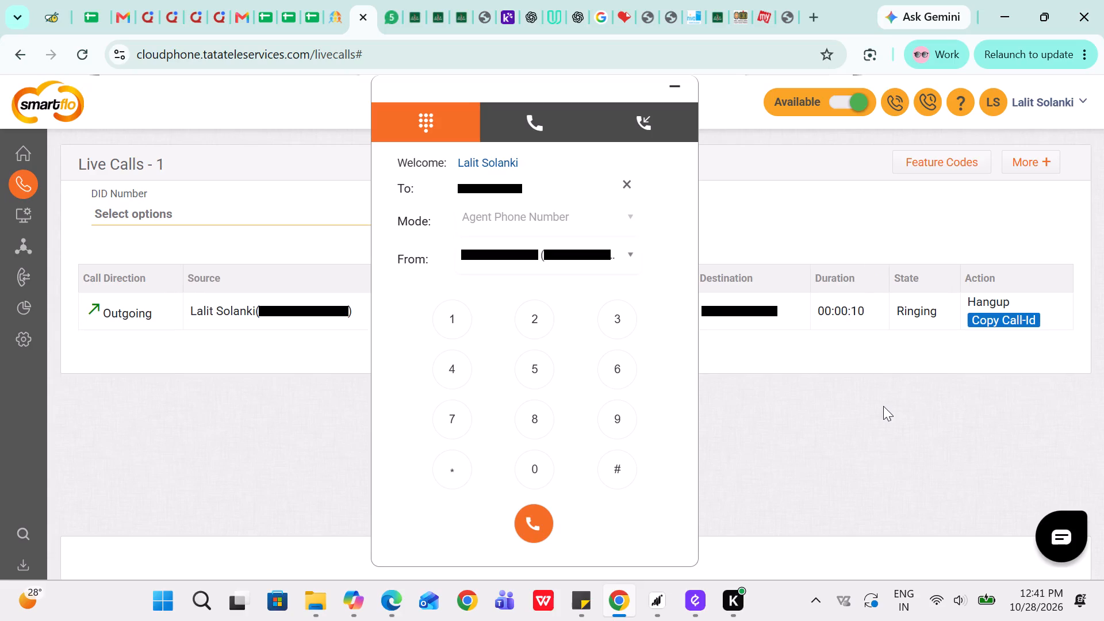
Switch back to the customer's Complaint Details form in Insurance Samadhan while the call is in progress.
click(338, 0)
click(584, 261)
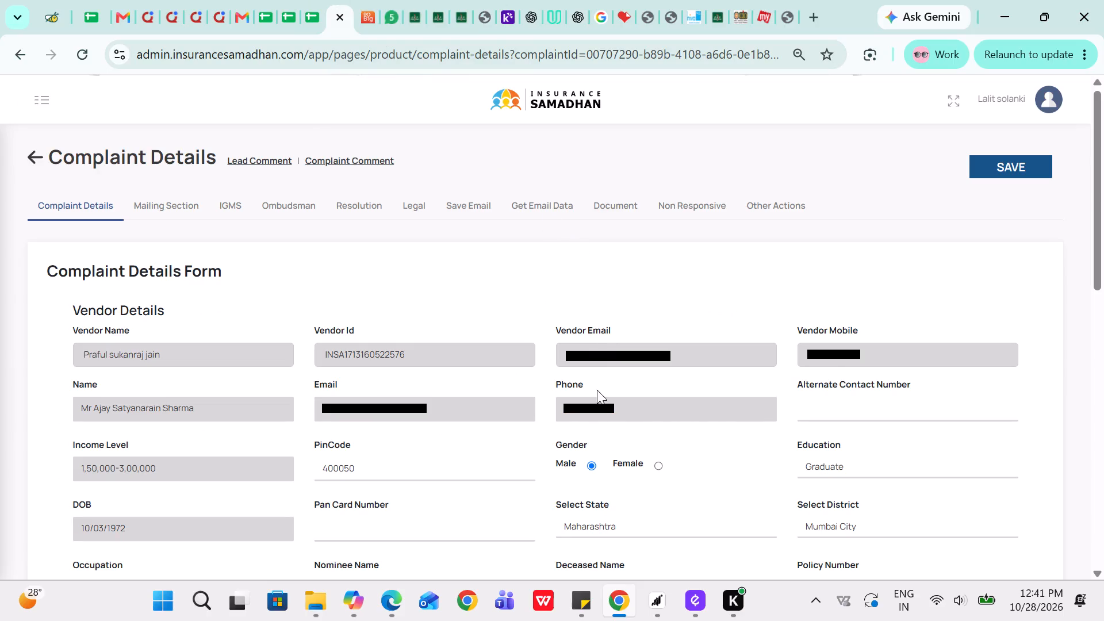
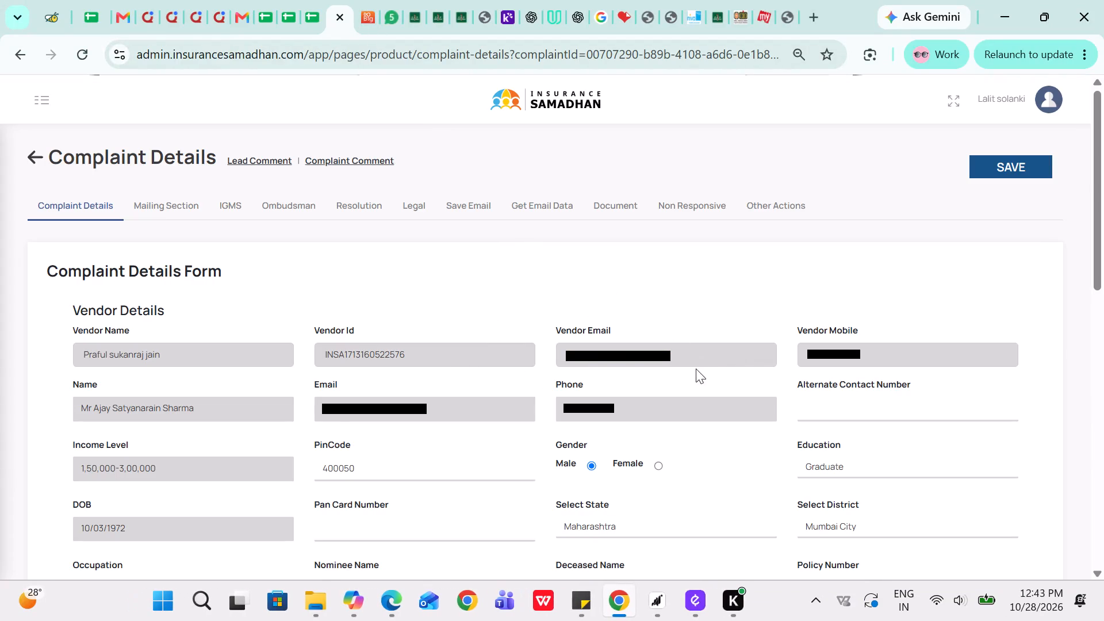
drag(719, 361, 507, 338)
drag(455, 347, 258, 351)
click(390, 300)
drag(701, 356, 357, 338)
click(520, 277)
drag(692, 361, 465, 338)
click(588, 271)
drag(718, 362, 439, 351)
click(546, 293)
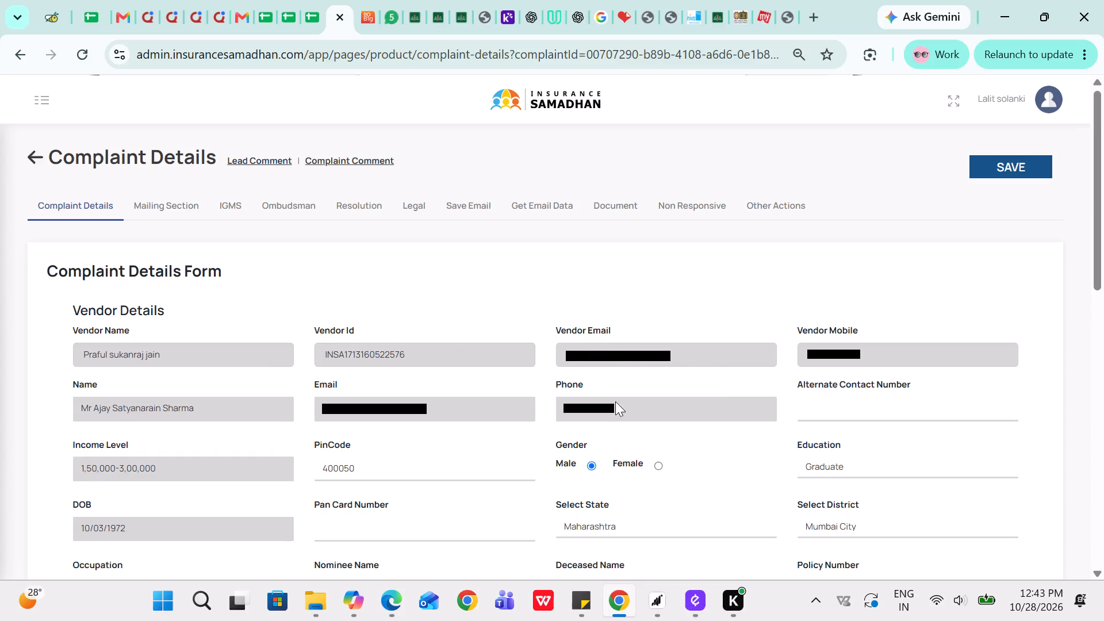
Examine the complainant's phone and email and the vendor's email in the Complaint Details Form.
drag(653, 416, 614, 411)
click(622, 405)
drag(647, 408, 490, 409)
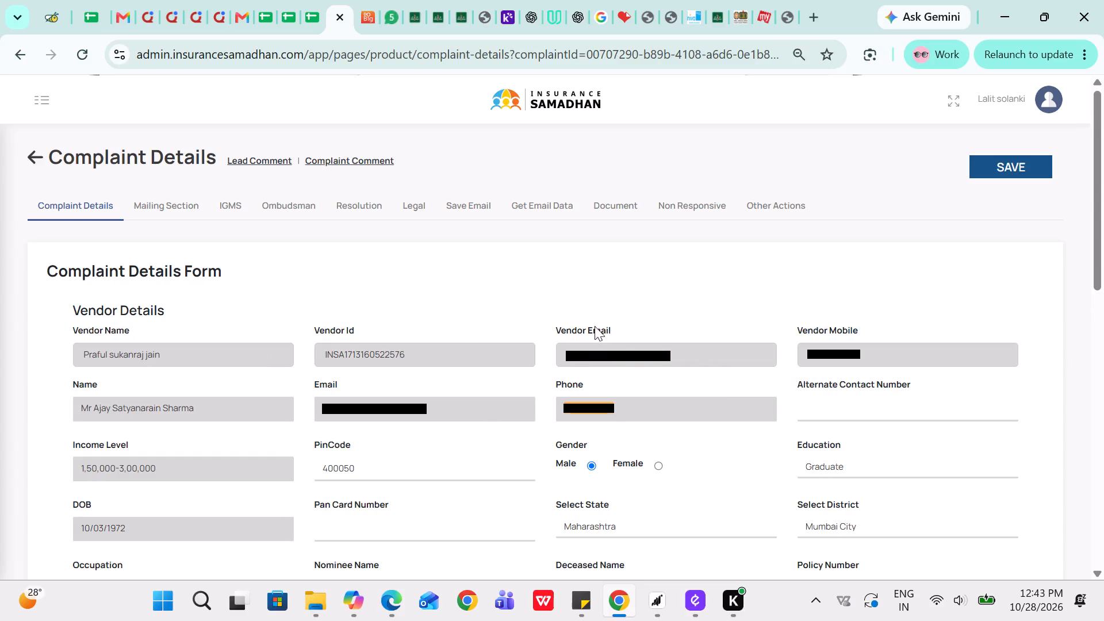
click(595, 326)
drag(735, 350, 415, 351)
click(579, 301)
drag(710, 359, 248, 340)
click(401, 266)
drag(458, 402, 271, 406)
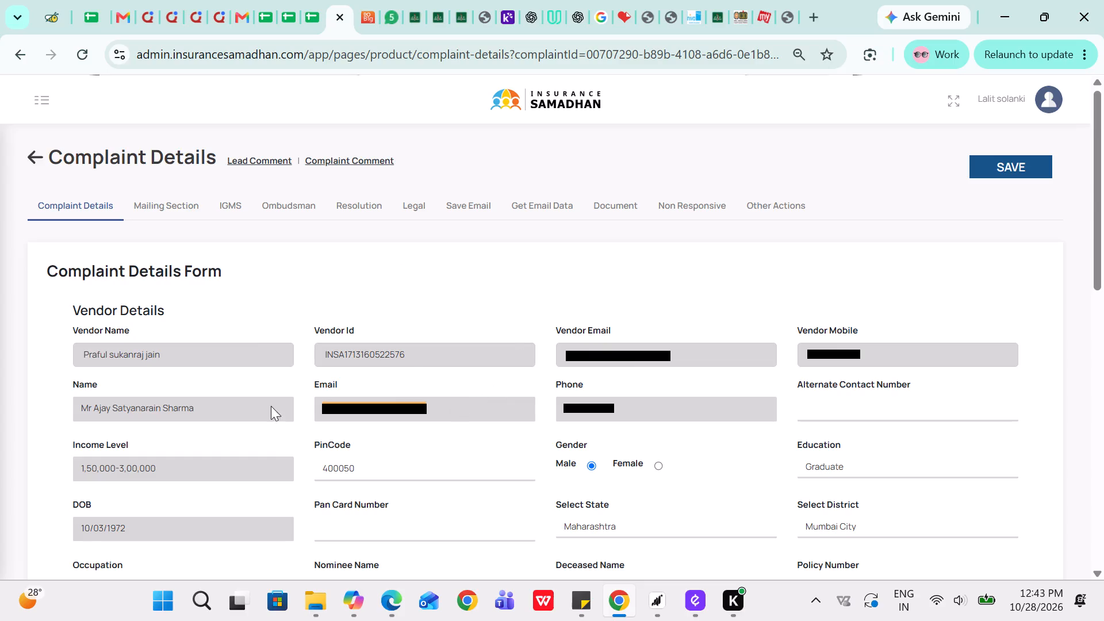
drag(271, 406, 270, 406)
click(440, 325)
drag(689, 351, 454, 341)
click(535, 306)
drag(674, 413, 522, 413)
drag(711, 358, 505, 341)
click(546, 299)
drag(708, 356, 546, 357)
click(596, 319)
drag(730, 366, 477, 329)
click(542, 282)
drag(704, 355, 481, 316)
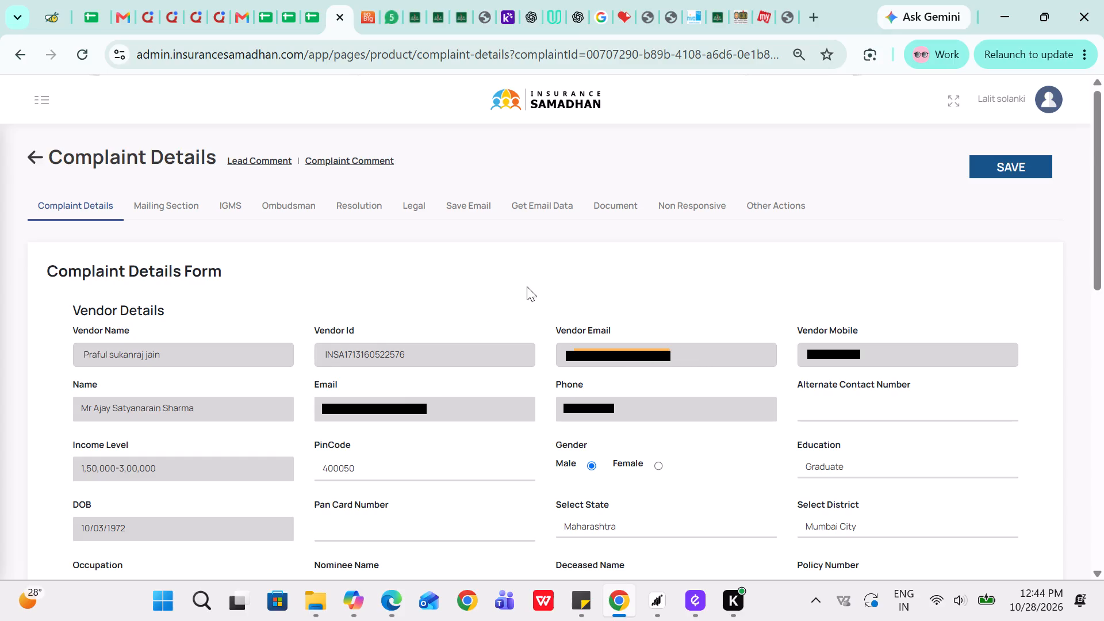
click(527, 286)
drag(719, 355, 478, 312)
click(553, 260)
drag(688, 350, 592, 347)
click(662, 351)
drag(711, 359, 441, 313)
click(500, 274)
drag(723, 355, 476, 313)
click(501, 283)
click(387, 164)
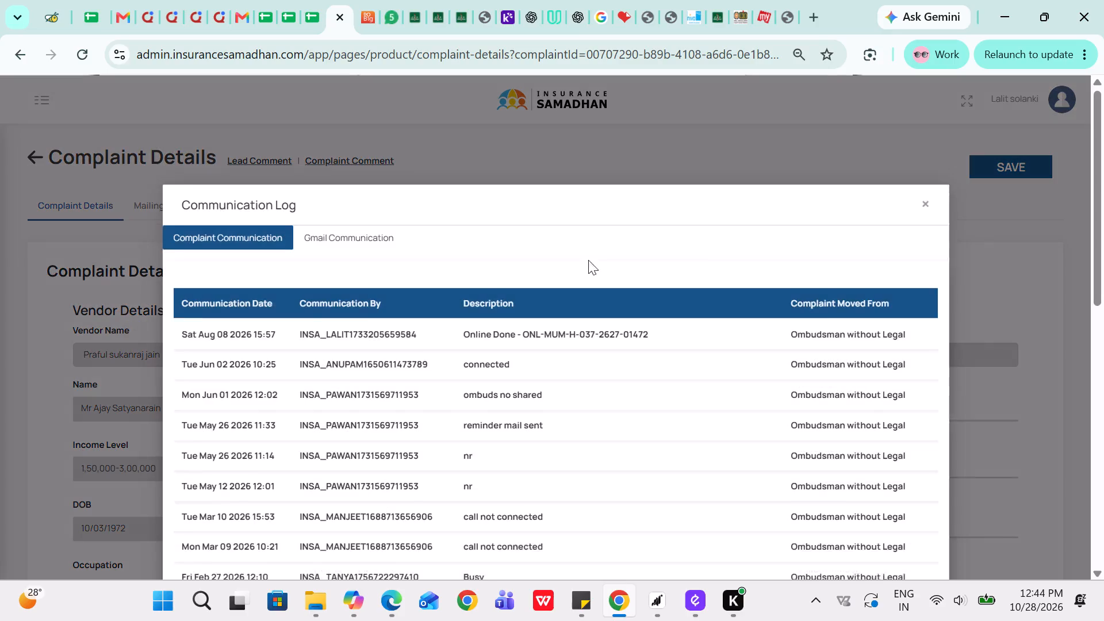
scroll(597, 355, down, 15)
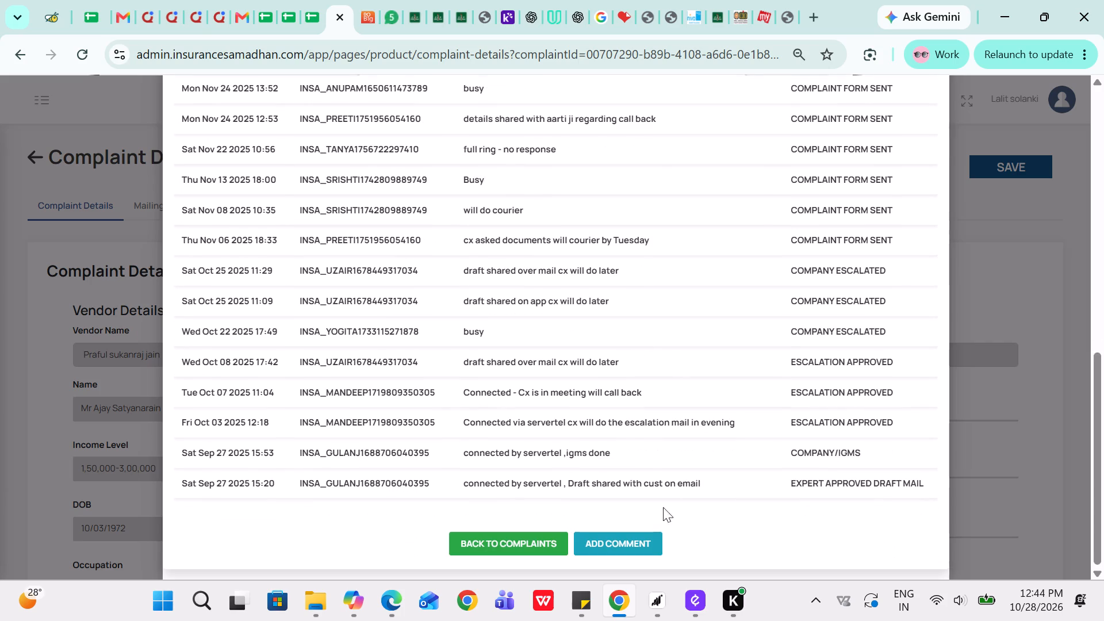
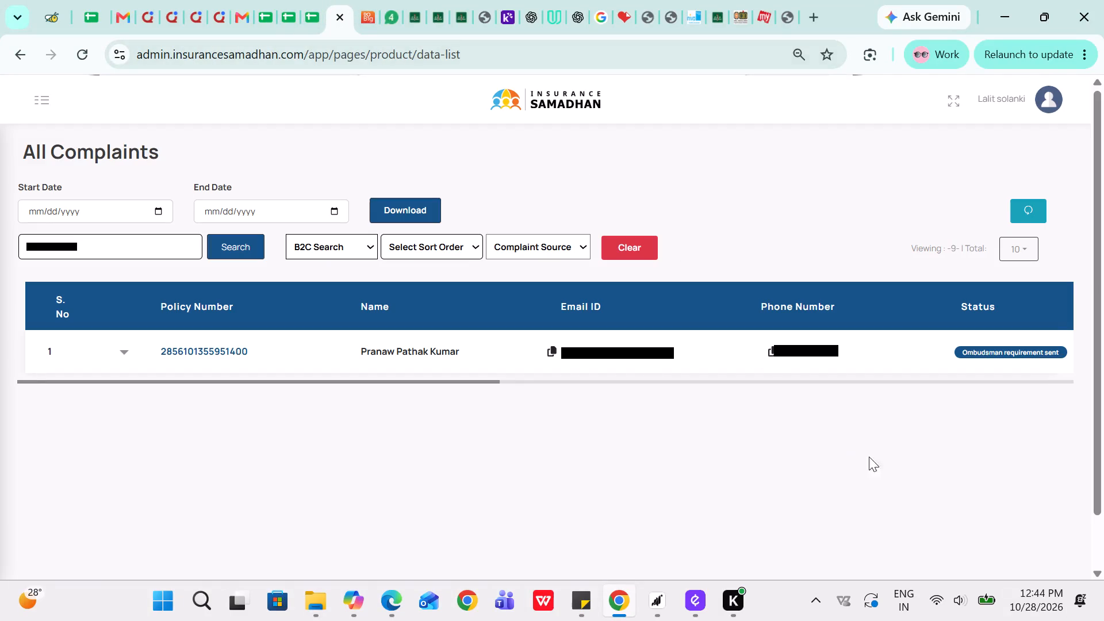
Expand the listed complaint's action options and open its Communication Log on the complaint communication entries.
click(692, 349)
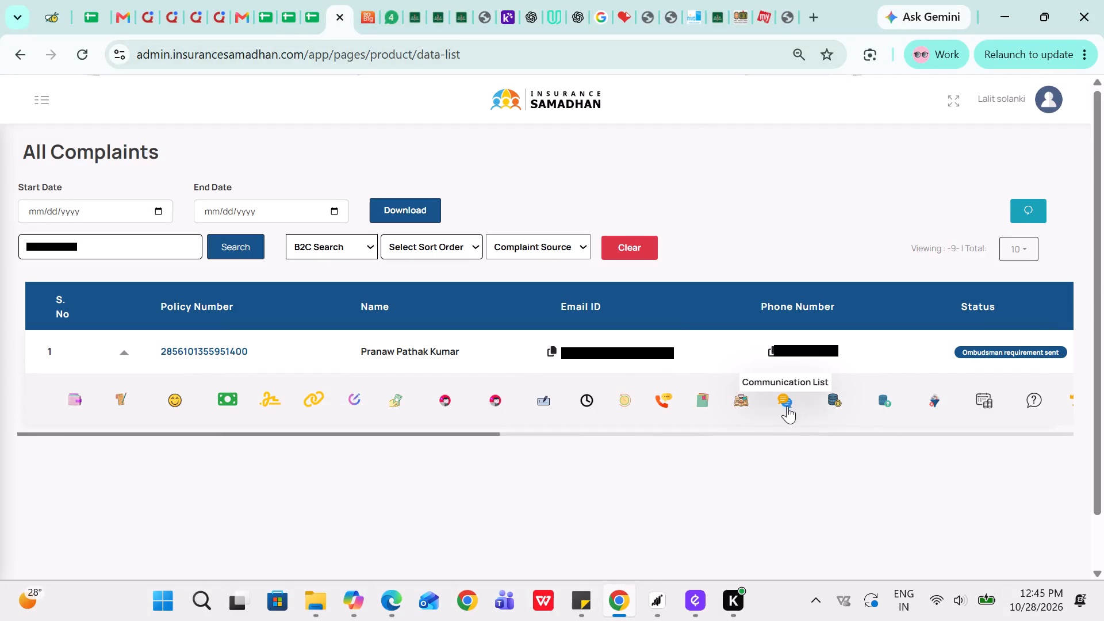
click(787, 406)
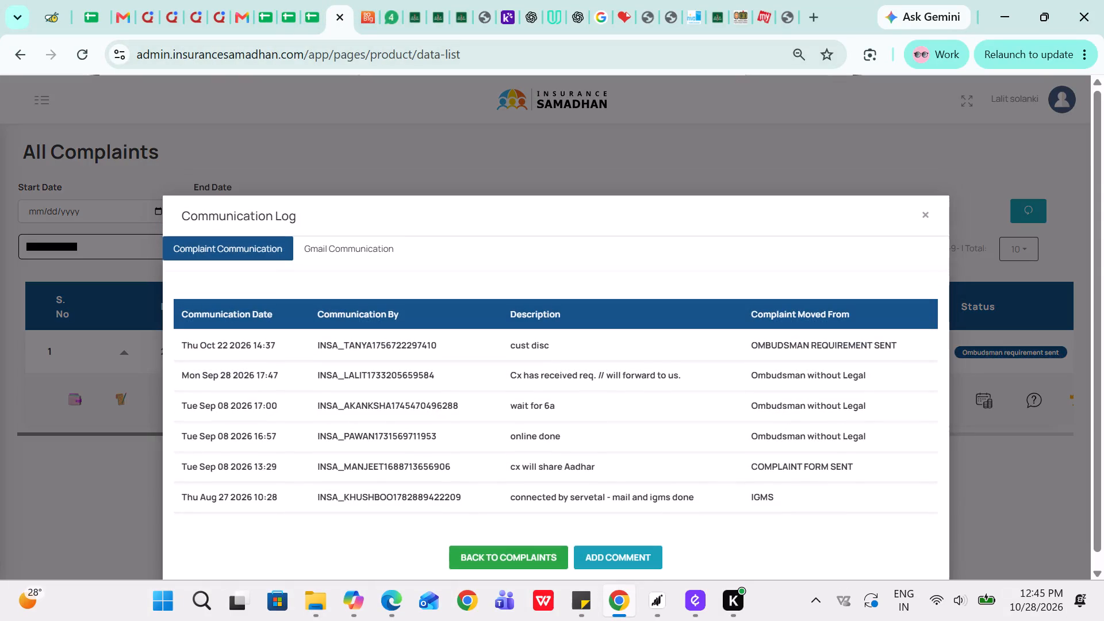
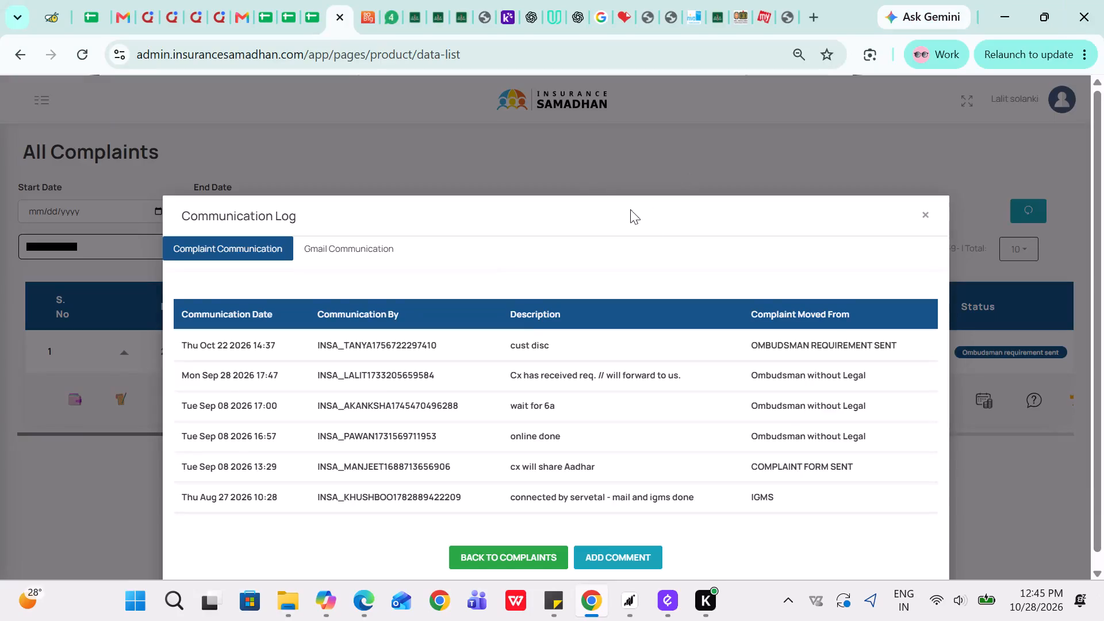
Close the communication log and collapse the complaint's row of action icons.
click(529, 136)
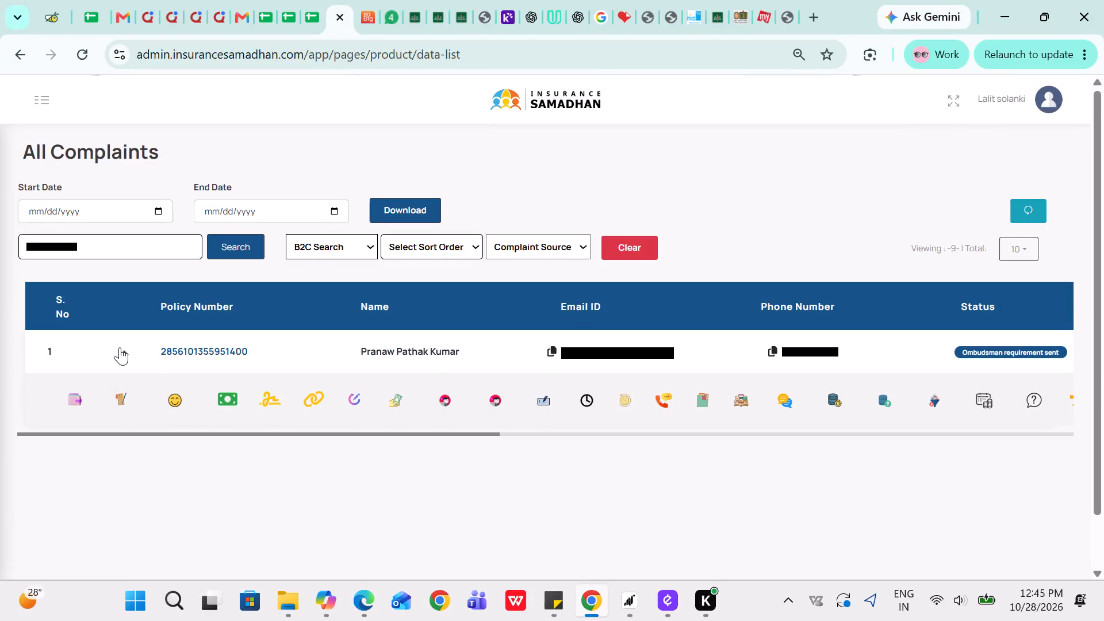
click(120, 347)
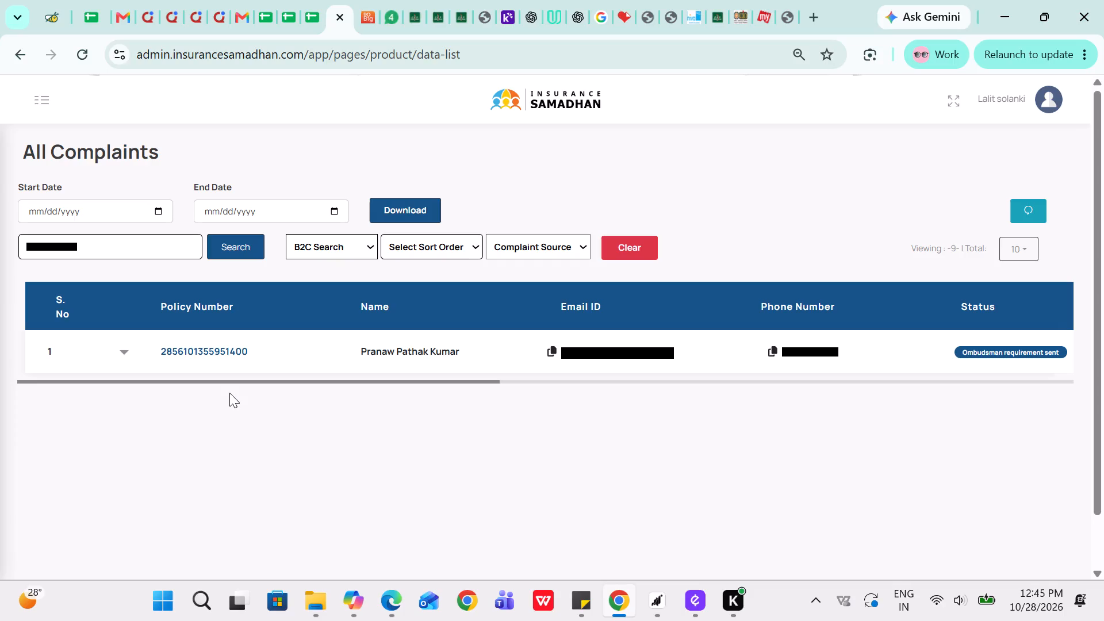
Copy the complainant's phone number from the All Complaints list and switch to the Smartflo dialer.
click(372, 0)
click(344, 0)
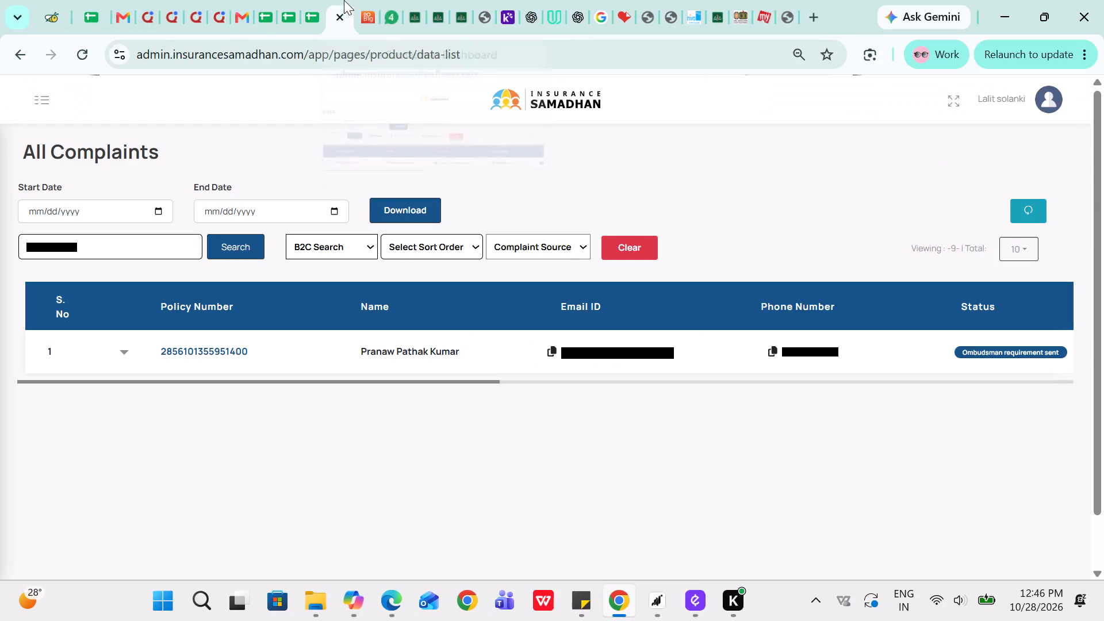
click(775, 353)
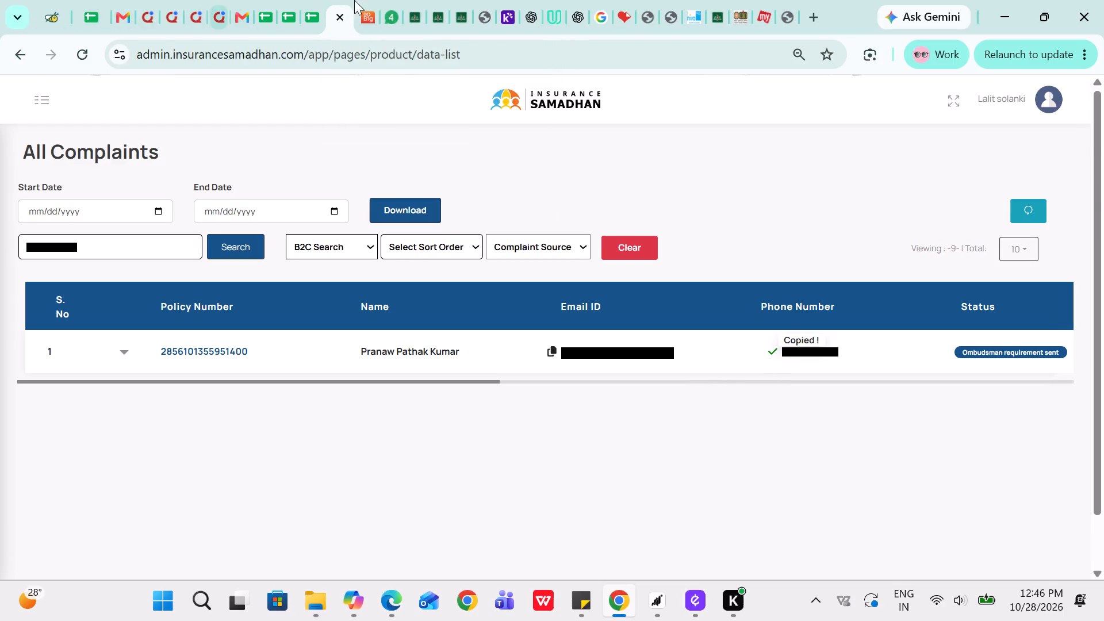
click(372, 0)
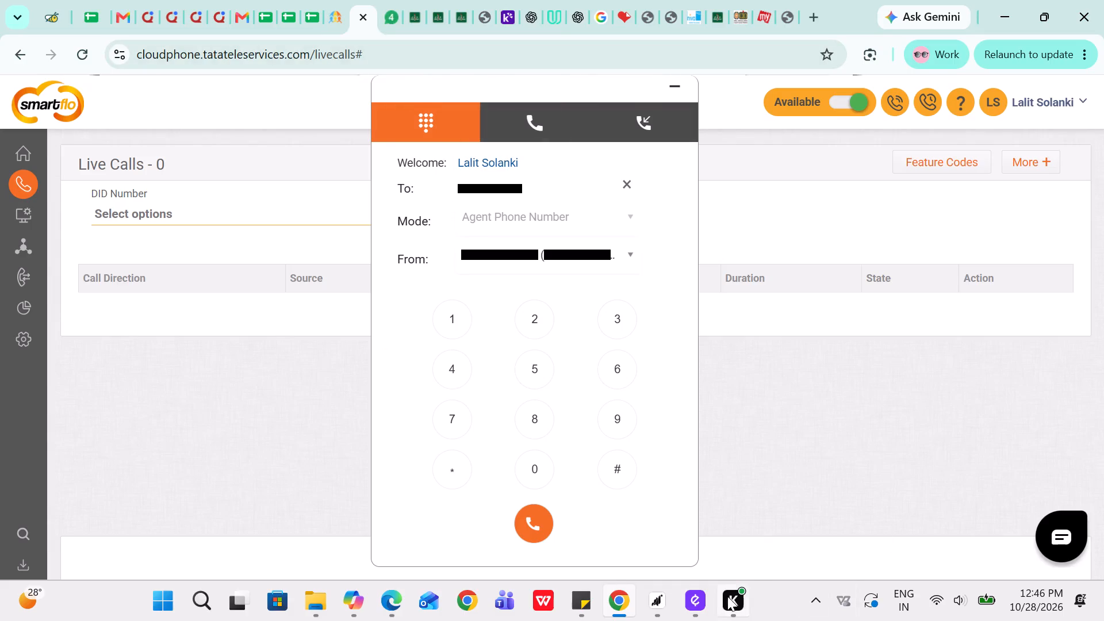
Switch to Sticky Notes and open the note with the saved account entries and the Online city list.
click(585, 609)
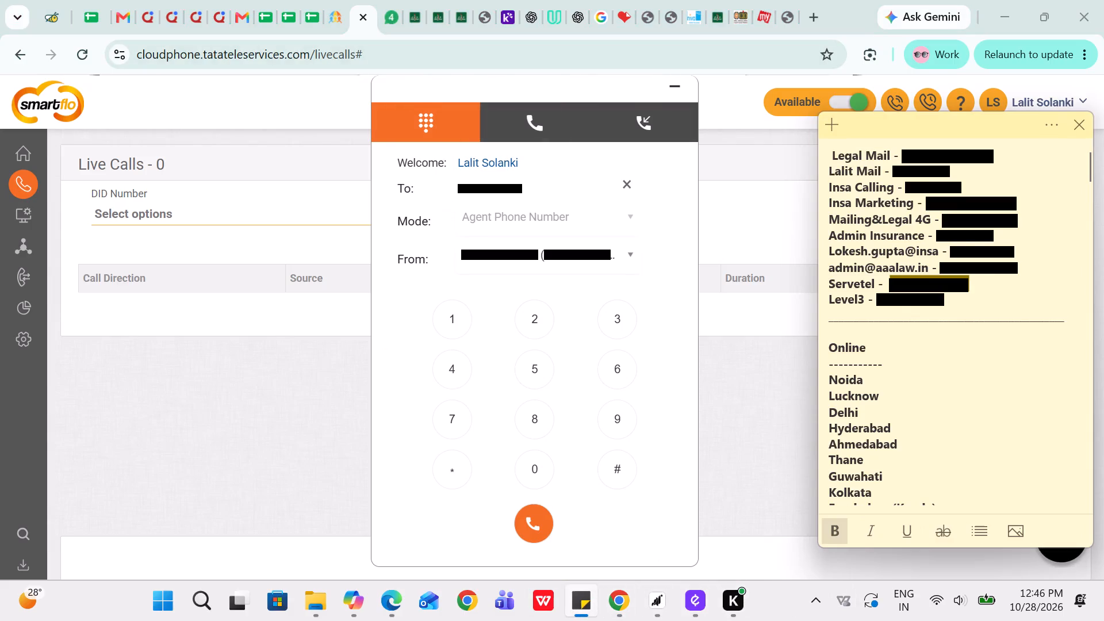
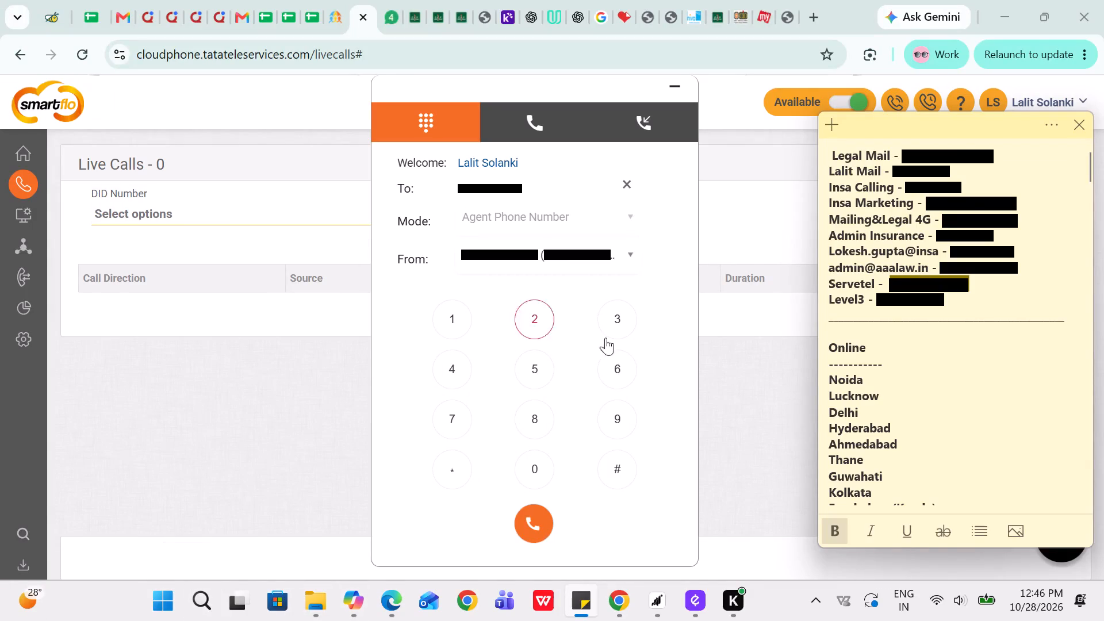
Return to the All Complaints list in the Insurance Samadhan admin and copy the complainant's phone number.
click(792, 401)
click(329, 0)
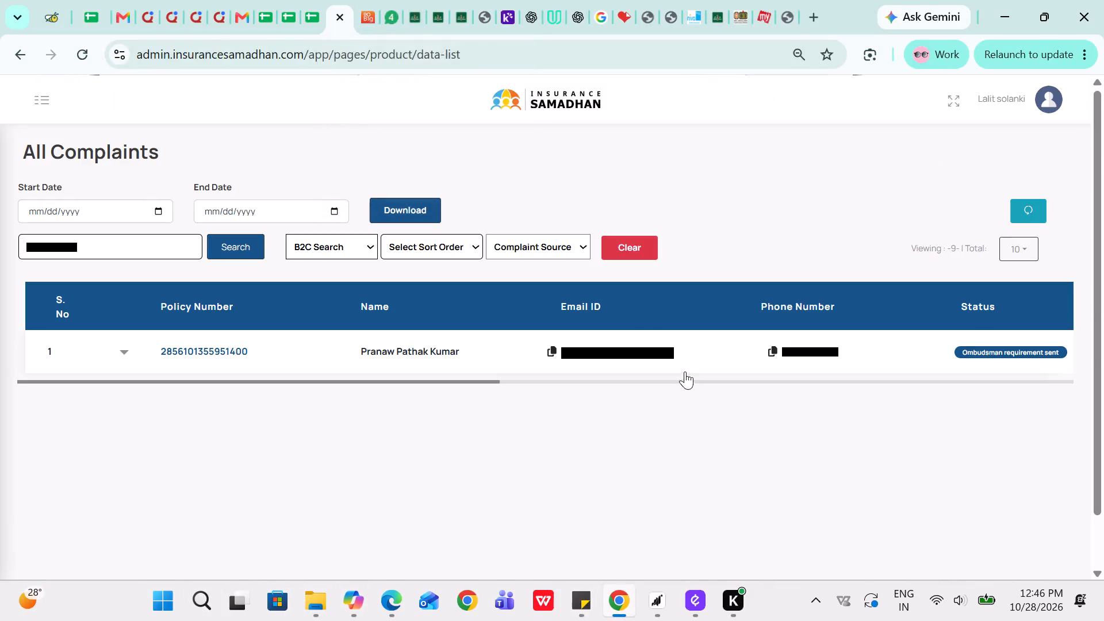
click(662, 428)
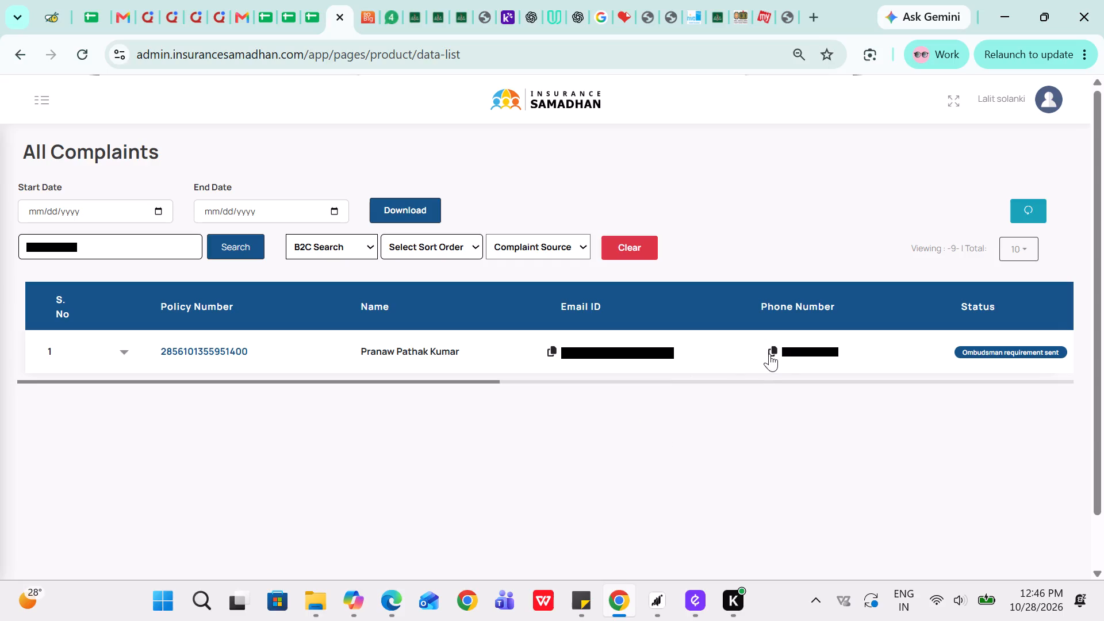
click(773, 353)
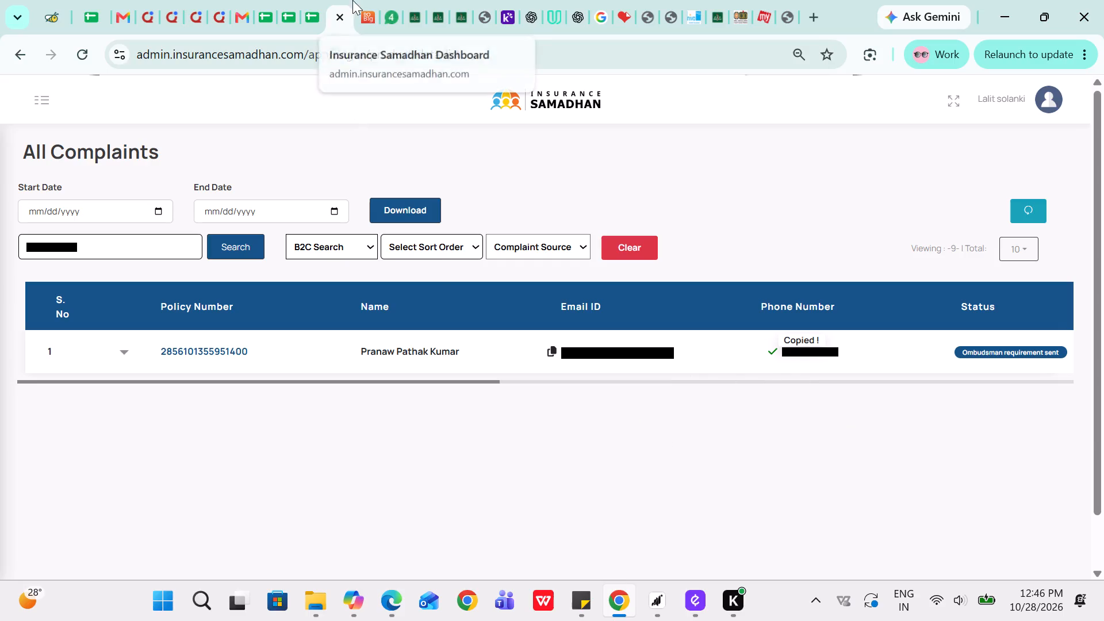
Switch to the Smartflo dialer, replace the To number with the copied phone number and place the call.
click(352, 0)
click(362, 0)
double_click(503, 187)
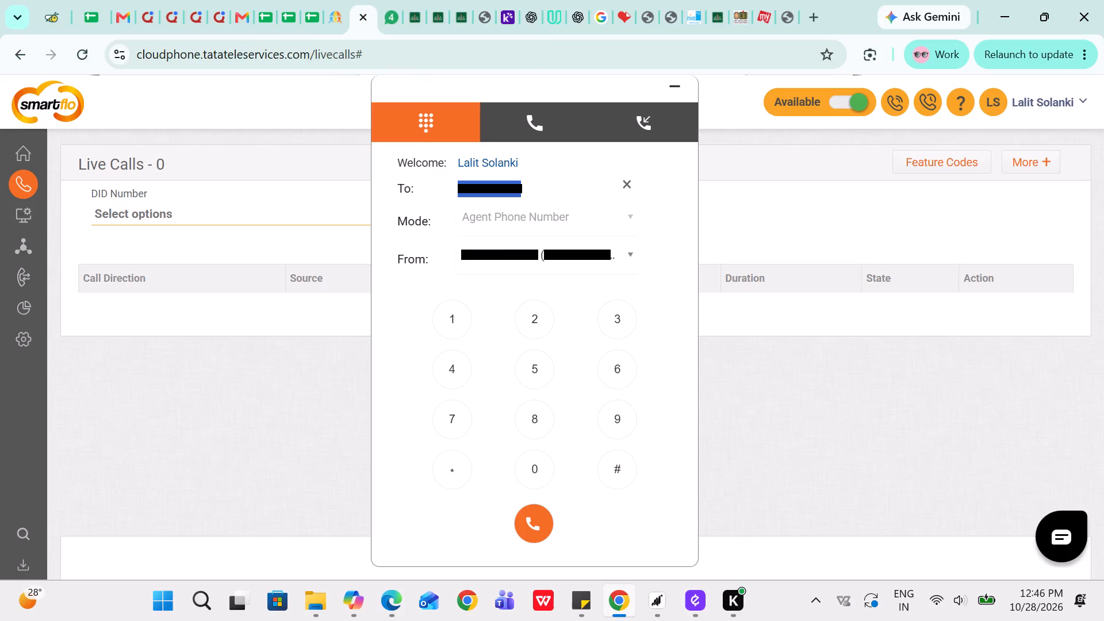
key(ctrl+v)
click(548, 517)
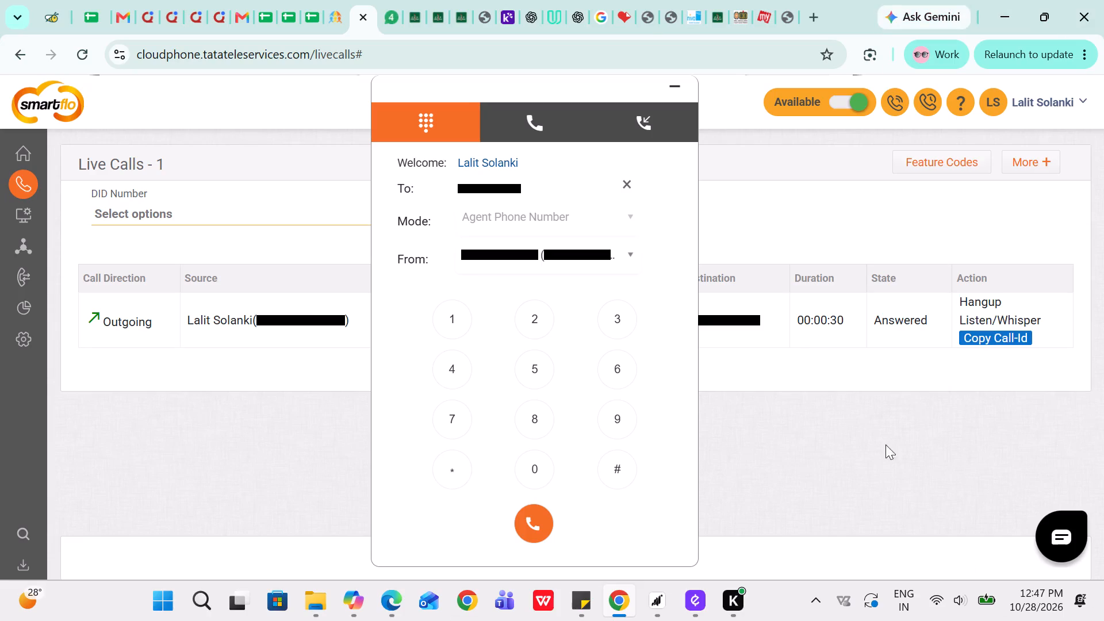
Dial the complainant's number again from the Smartflo dialer.
click(822, 514)
click(531, 523)
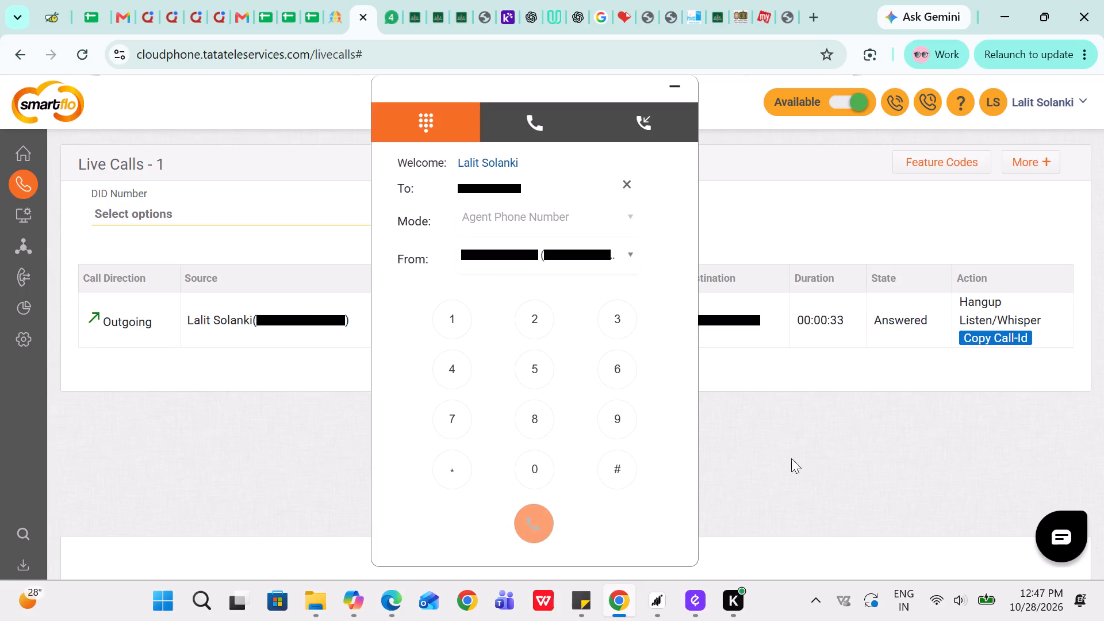
click(858, 438)
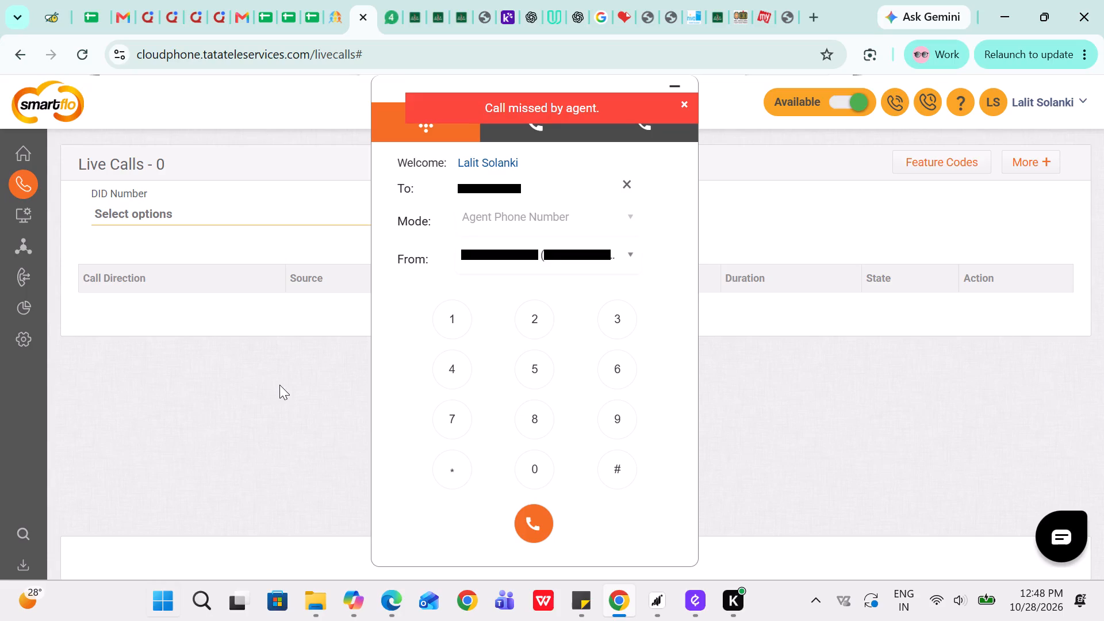
Redial the complainant from the Smartflo dialer, keeping the same To number.
click(872, 353)
click(820, 440)
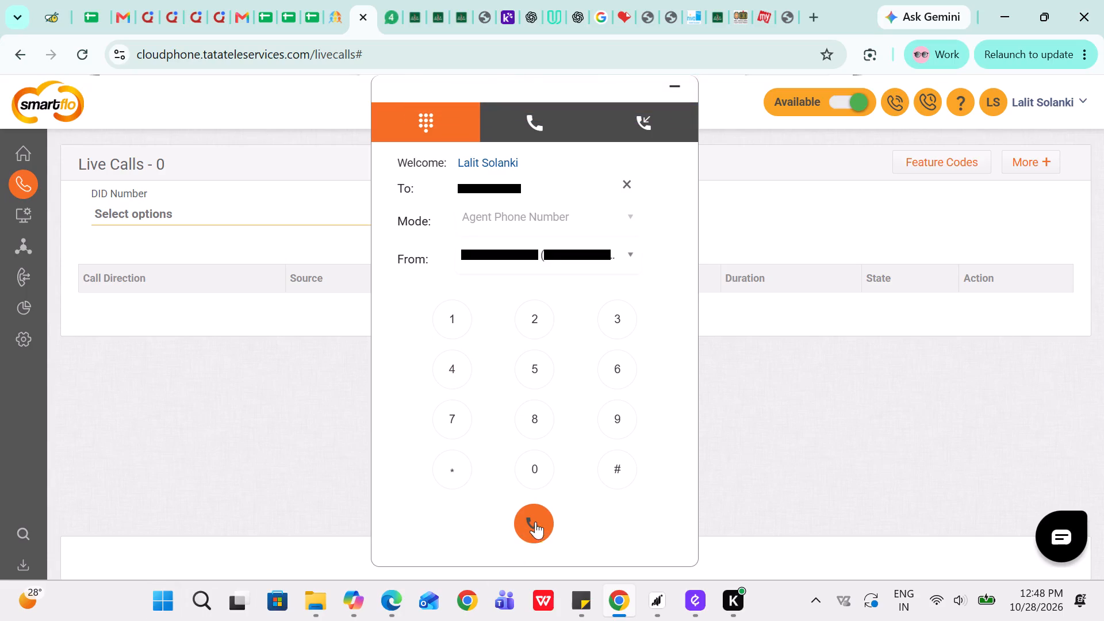
click(856, 436)
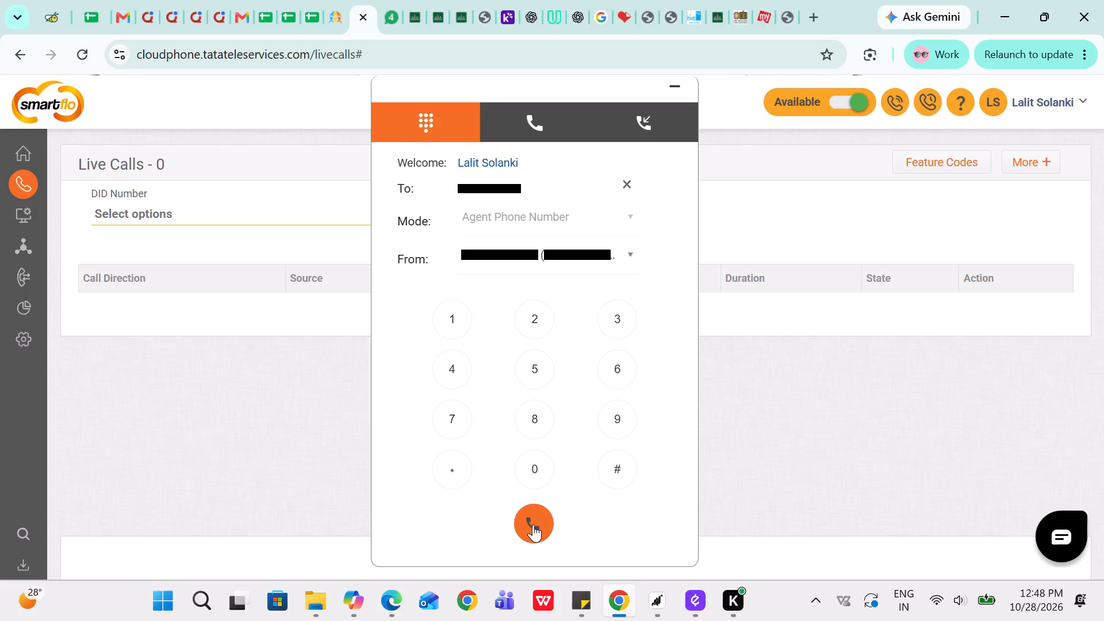
click(876, 434)
click(544, 527)
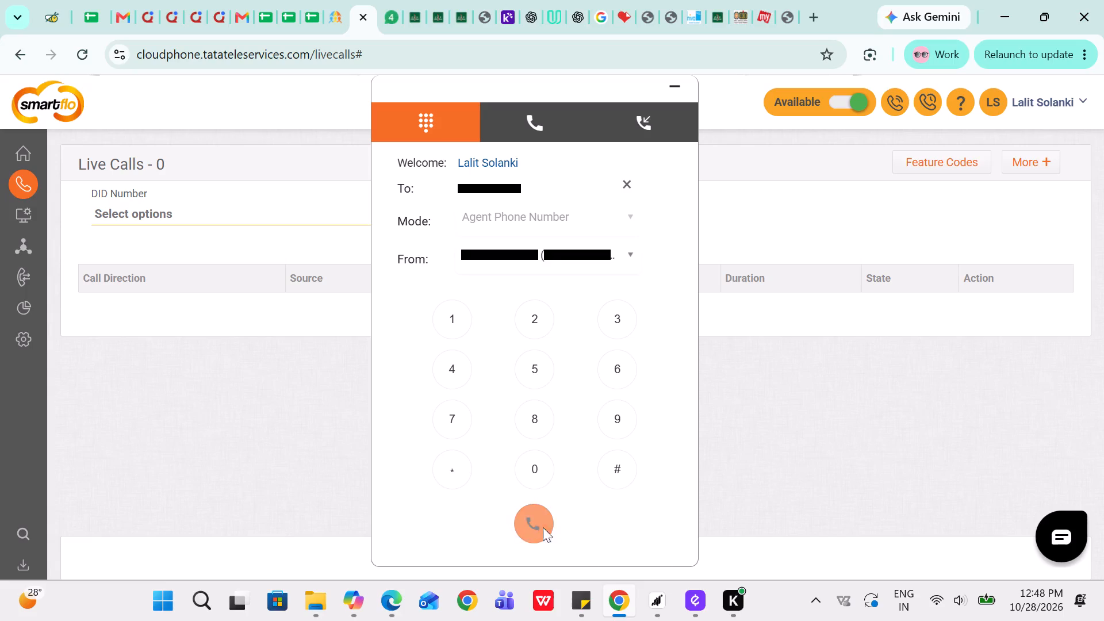
click(849, 438)
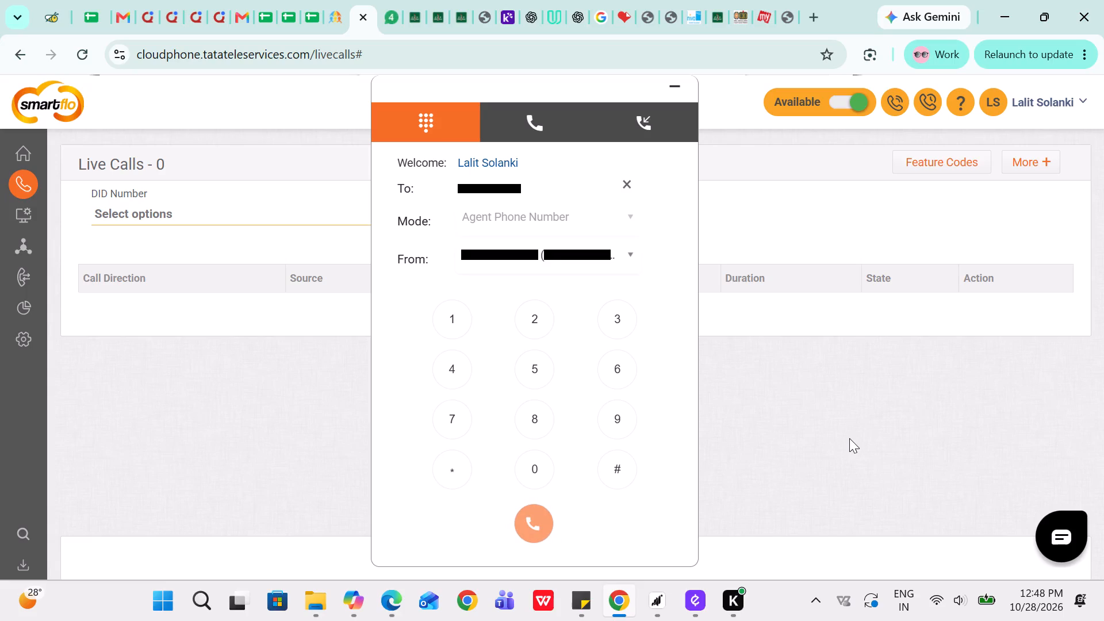
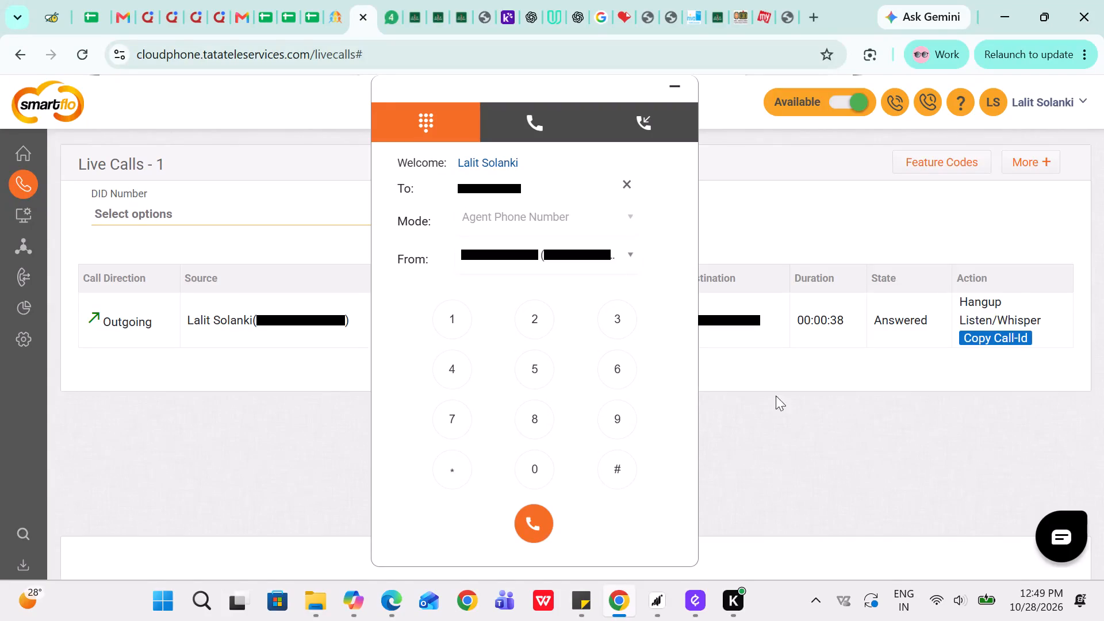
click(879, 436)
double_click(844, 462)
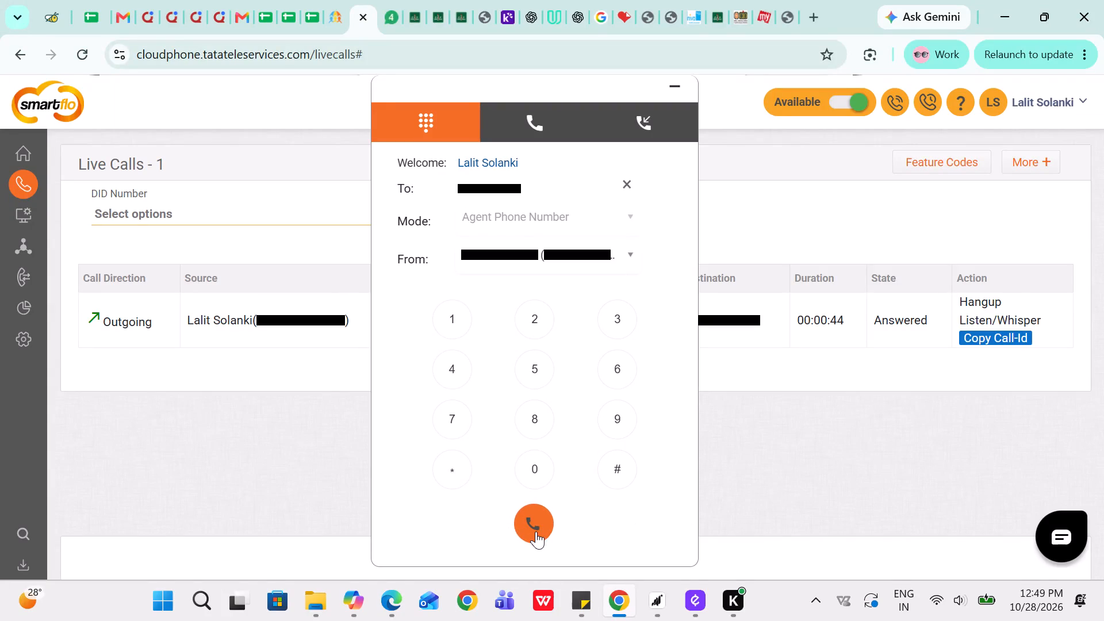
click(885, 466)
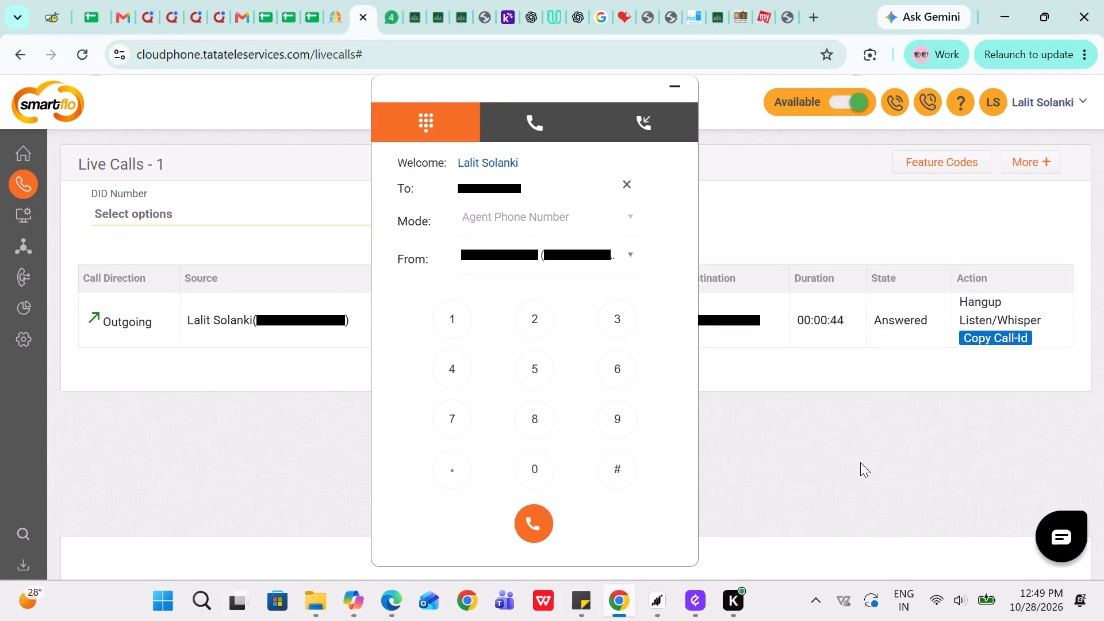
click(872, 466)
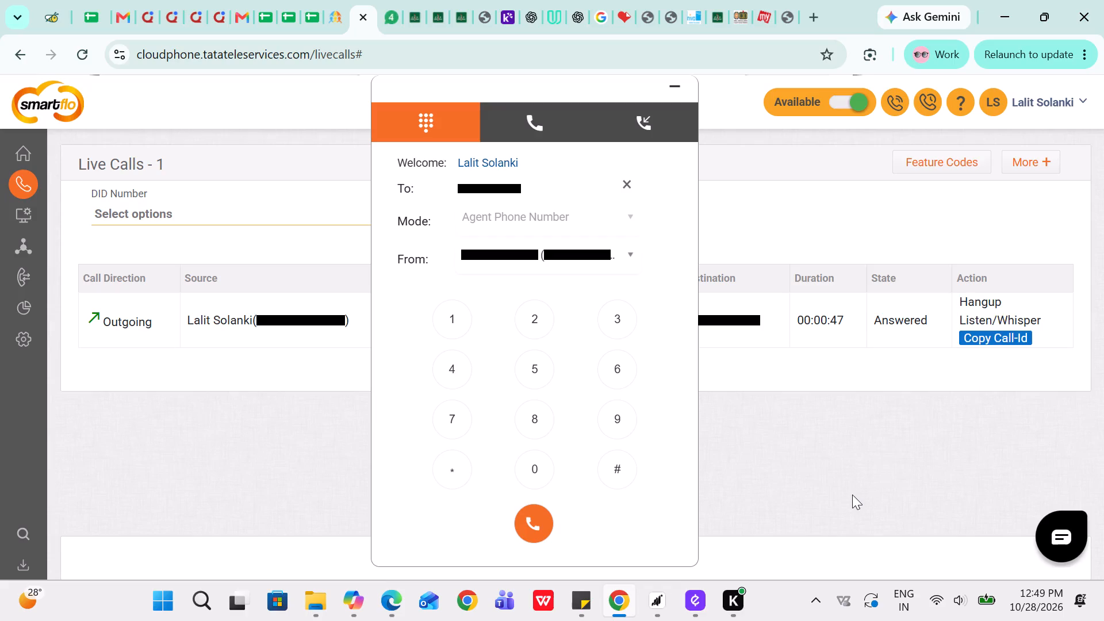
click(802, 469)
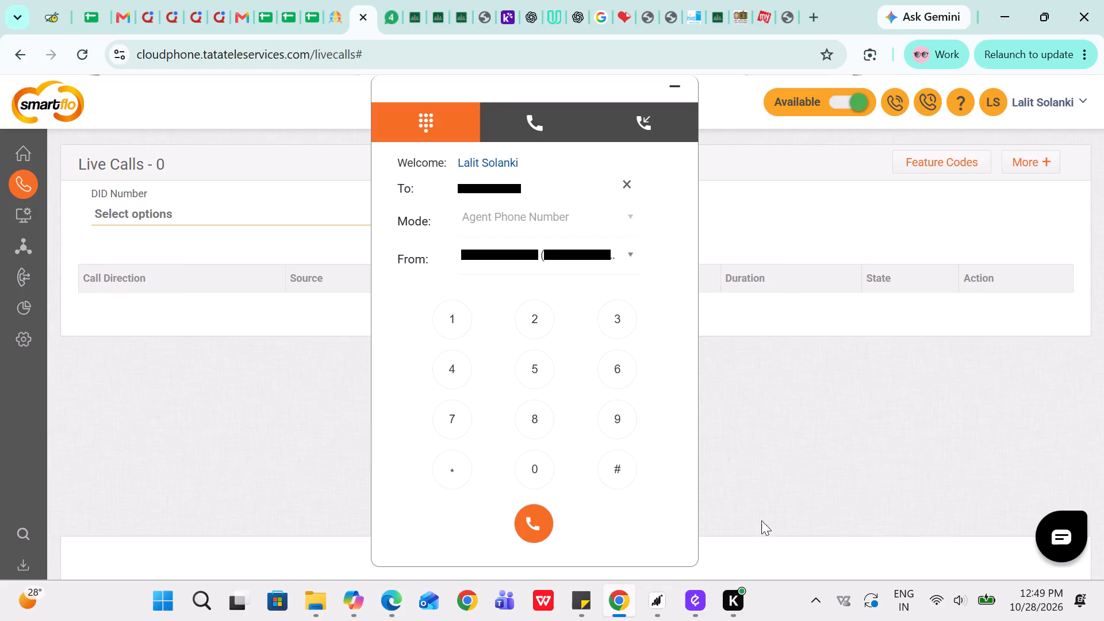
Try to call the complainant again from the Smartflo dialer, making three attempts with the same To number.
click(534, 531)
click(916, 455)
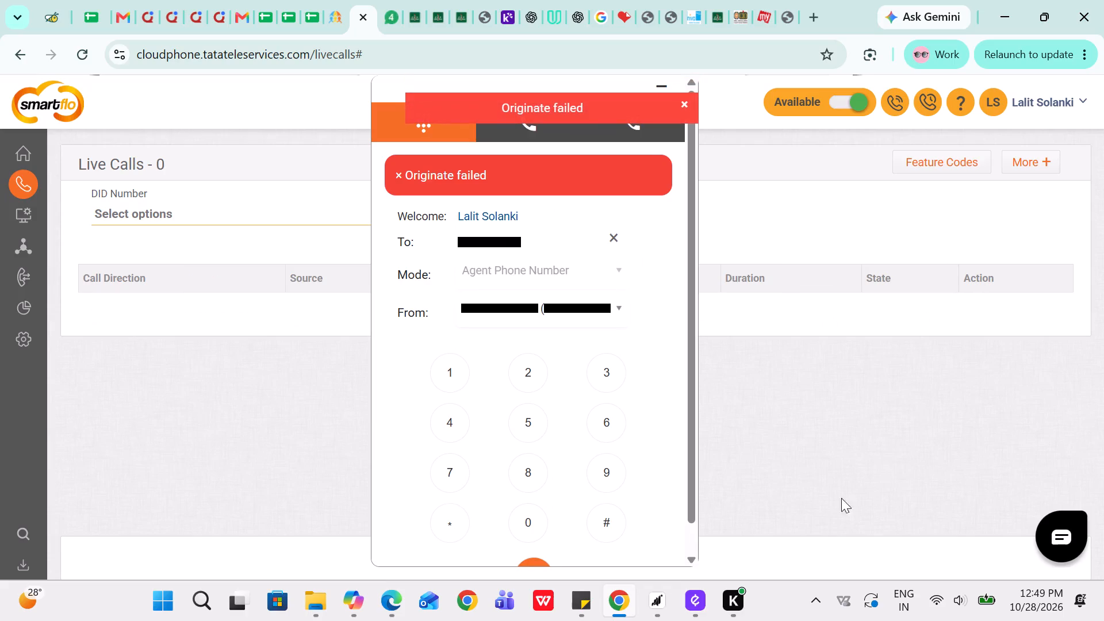
click(811, 478)
scroll(586, 398, down, 11)
click(872, 428)
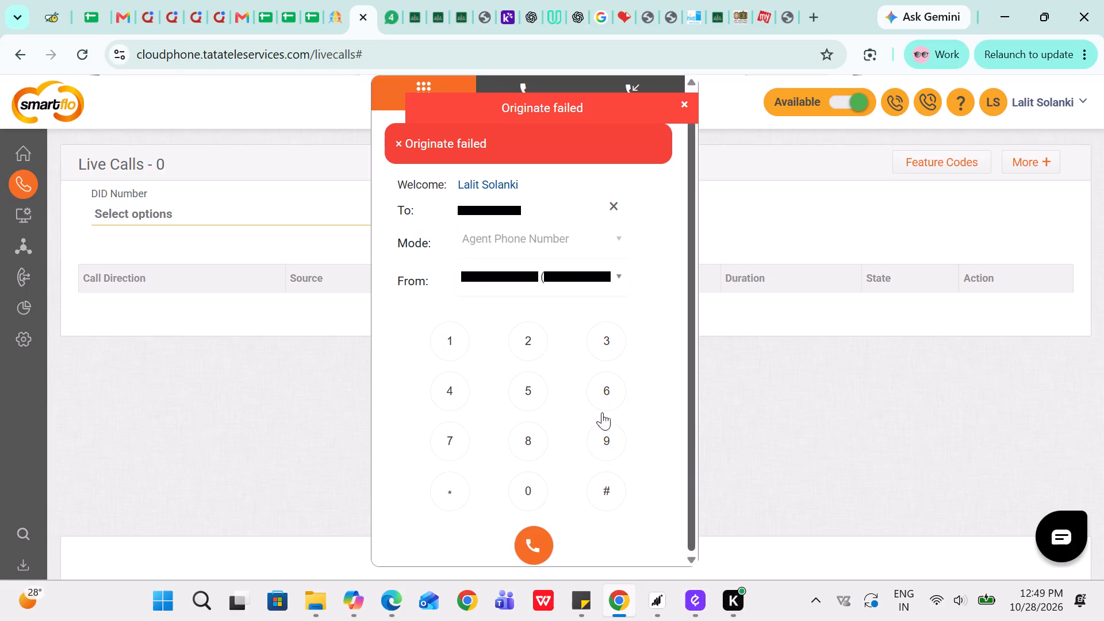
scroll(571, 387, down, 11)
scroll(511, 427, down, 6)
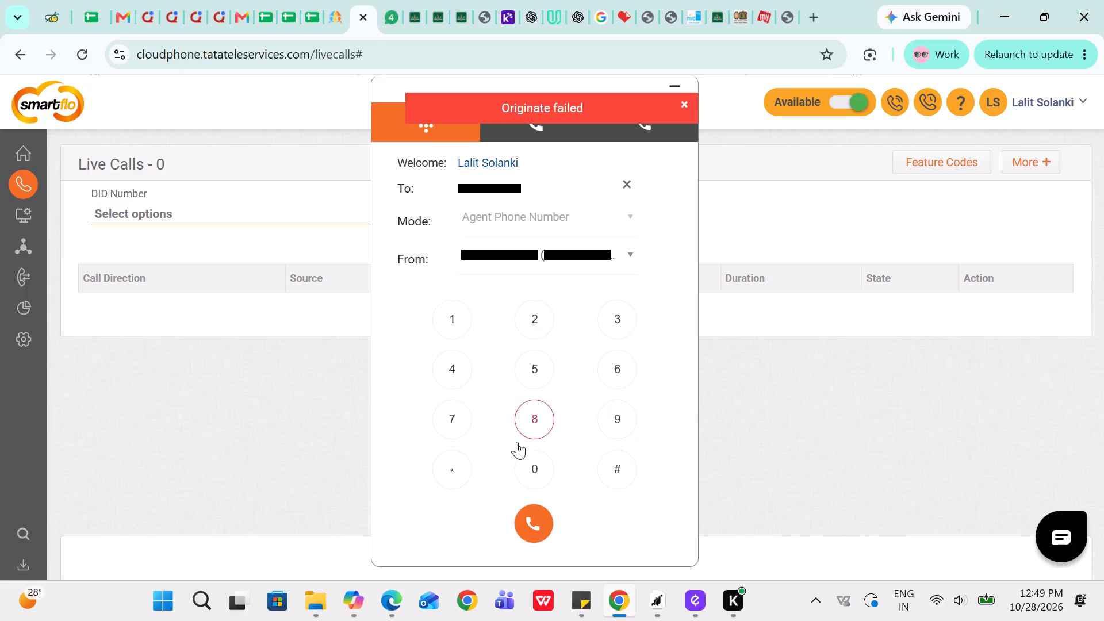
click(535, 527)
click(887, 439)
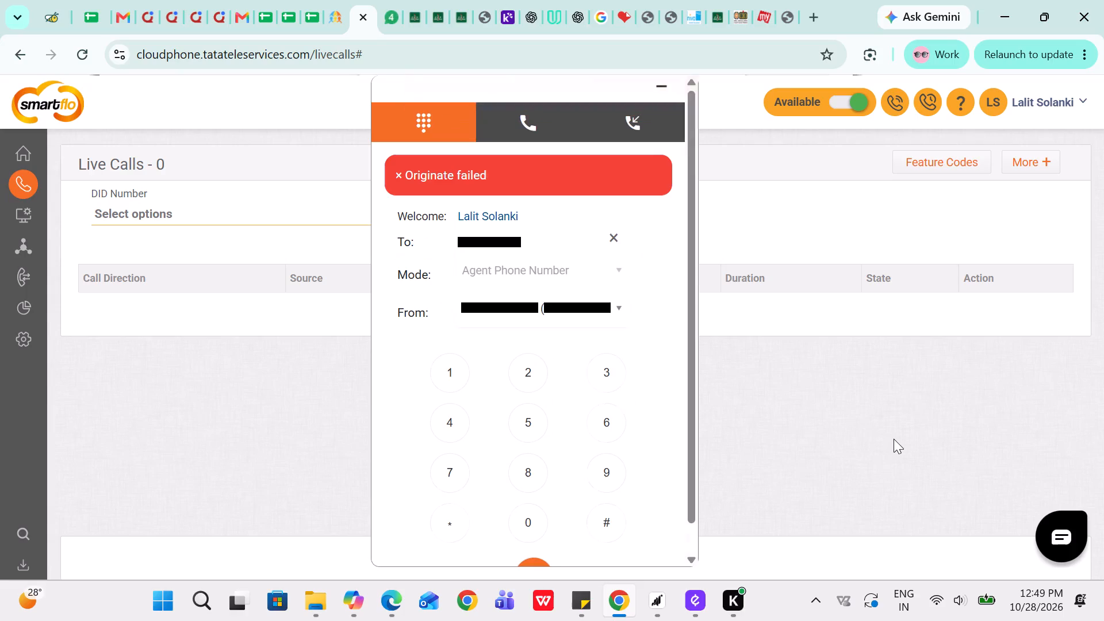
scroll(661, 385, down, 3)
scroll(655, 386, up, 1)
scroll(609, 386, down, 4)
scroll(558, 431, down, 6)
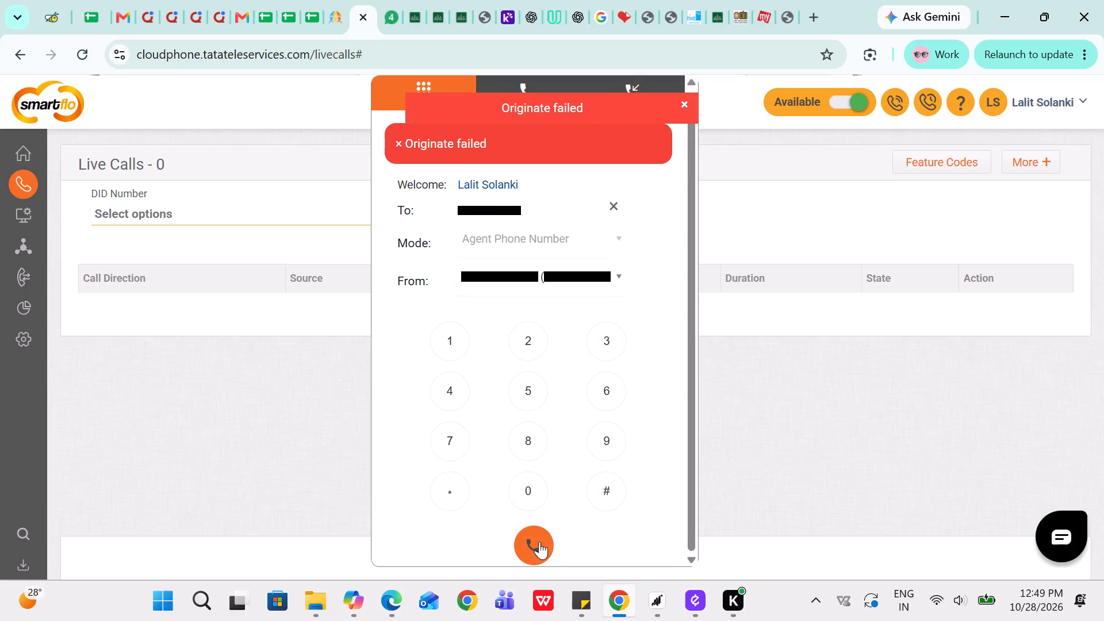
scroll(578, 348, down, 10)
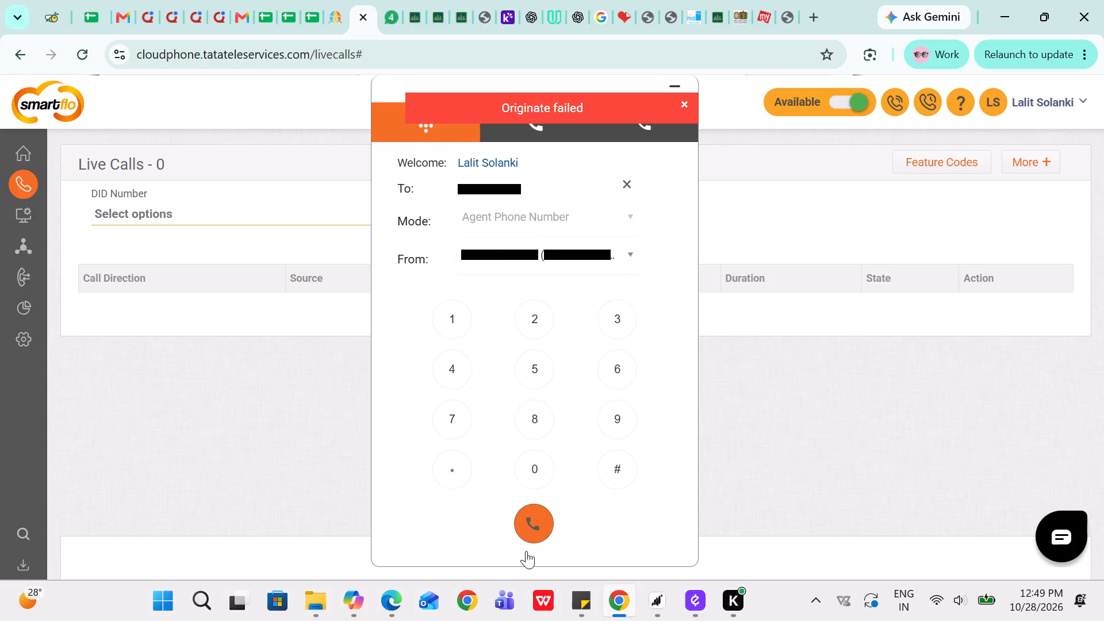
click(524, 517)
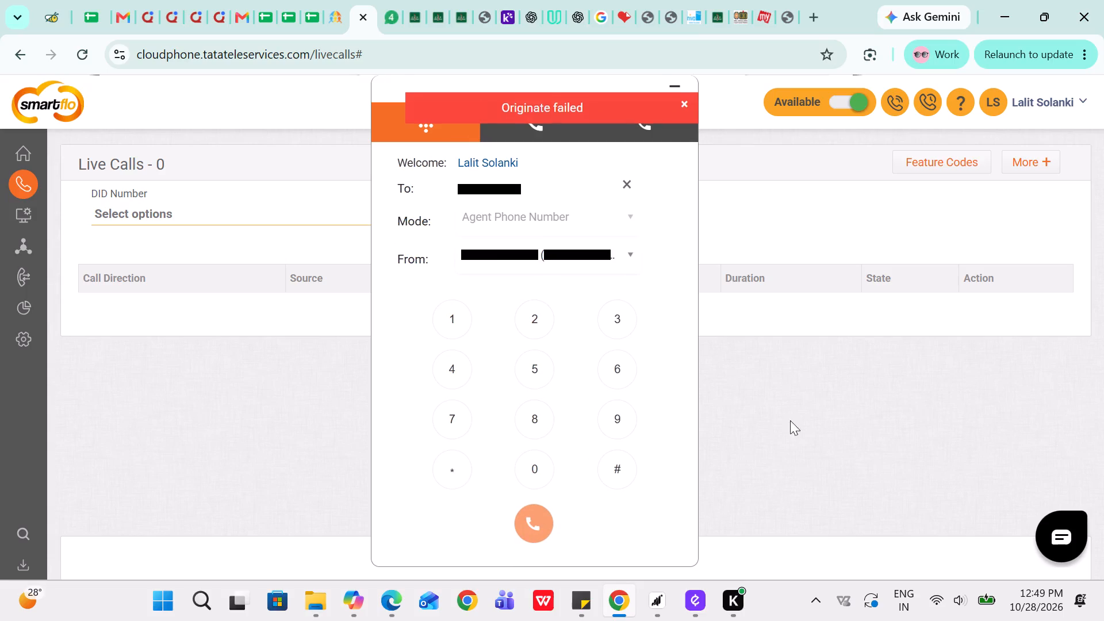
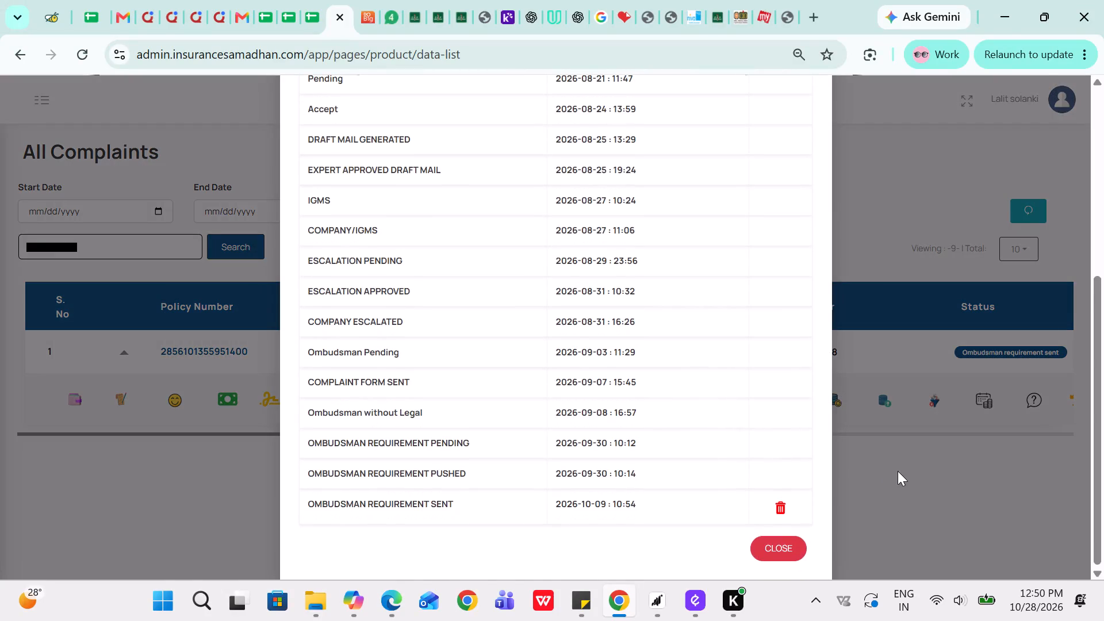
Open the searched complaint's details and review its Ombudsman requirement dates and courier tracking number.
click(234, 352)
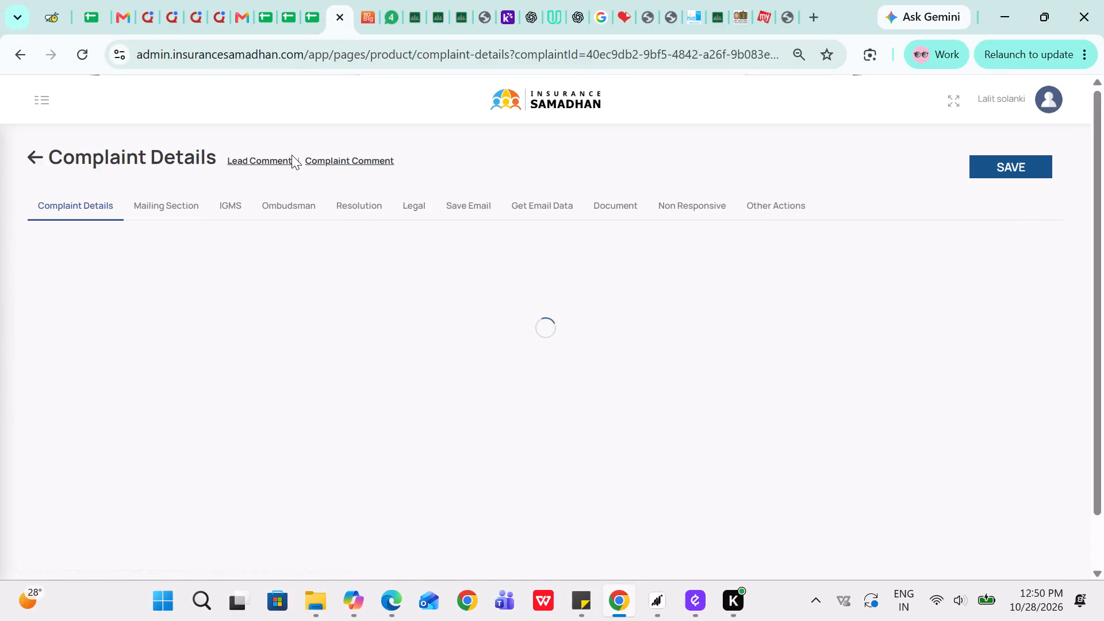
click(292, 155)
click(293, 209)
scroll(410, 230, down, 10)
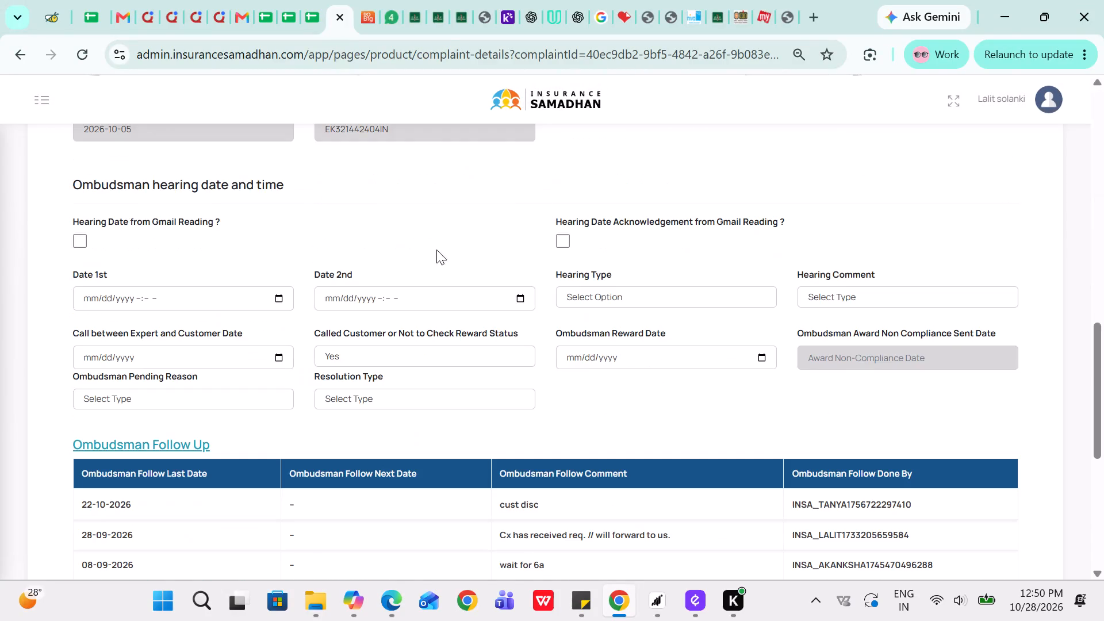
scroll(355, 381, up, 4)
drag(450, 478, 427, 486)
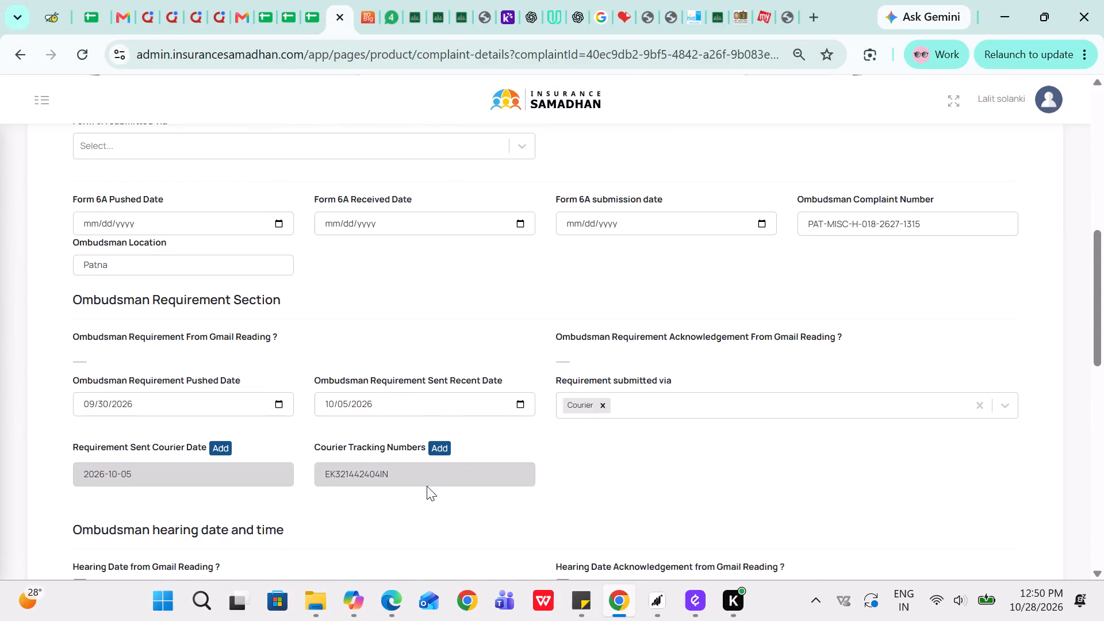
drag(427, 486, 281, 489)
click(850, 450)
Send the Form 6A Reminder Mail to the Patna Ombudsman from the complaint's Other Actions section.
scroll(641, 409, up, 10)
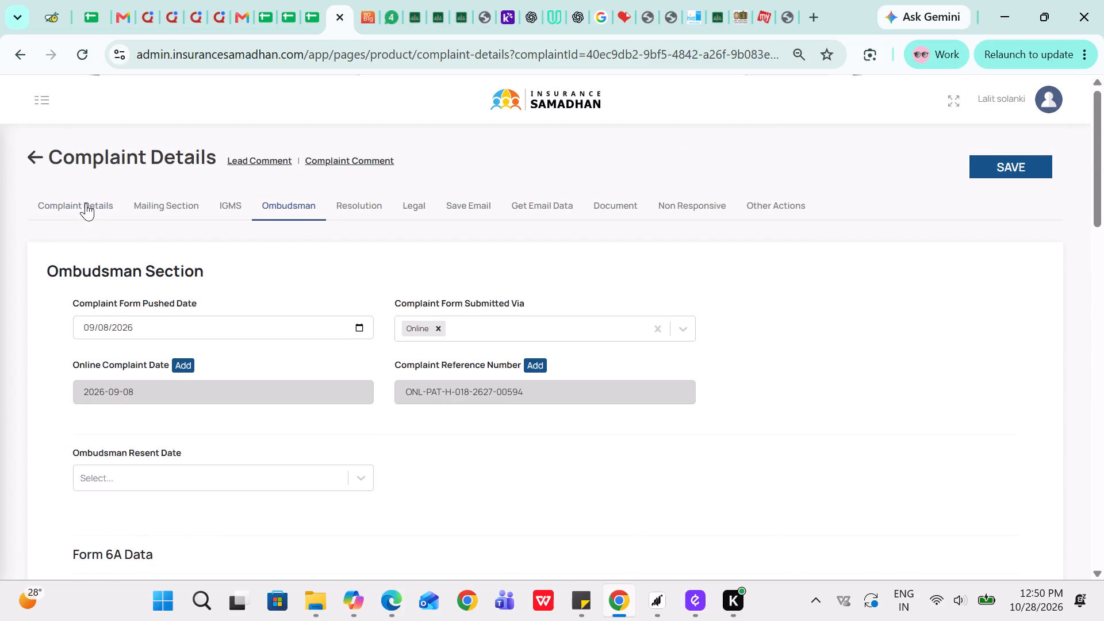
click(86, 203)
click(769, 214)
scroll(354, 232, down, 3)
scroll(329, 245, up, 1)
scroll(321, 245, down, 3)
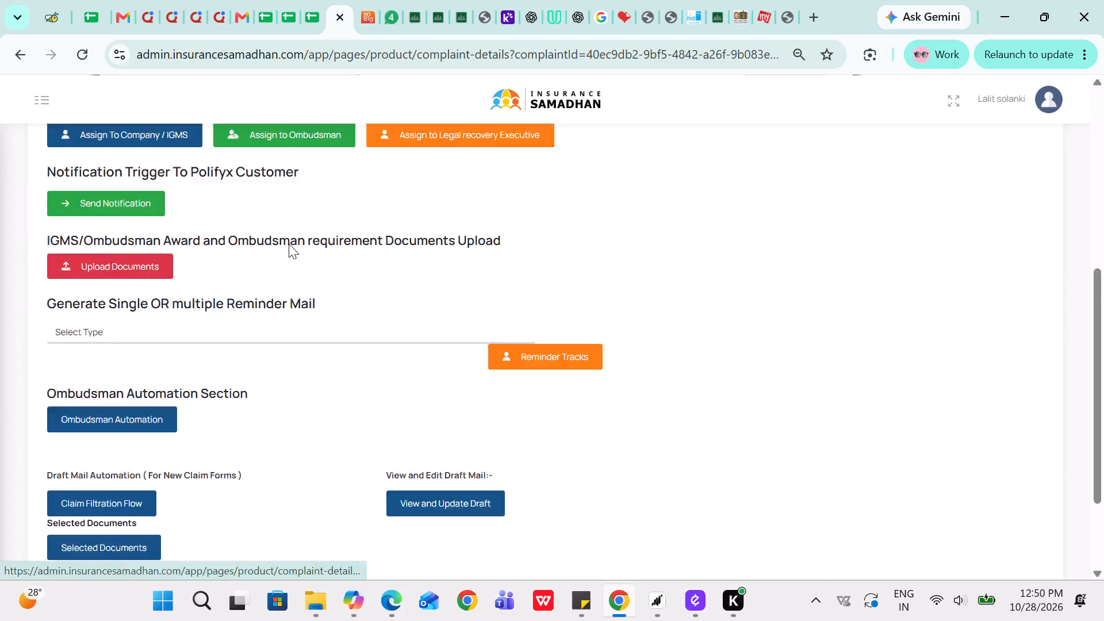
click(132, 286)
click(125, 322)
scroll(479, 291, down, 4)
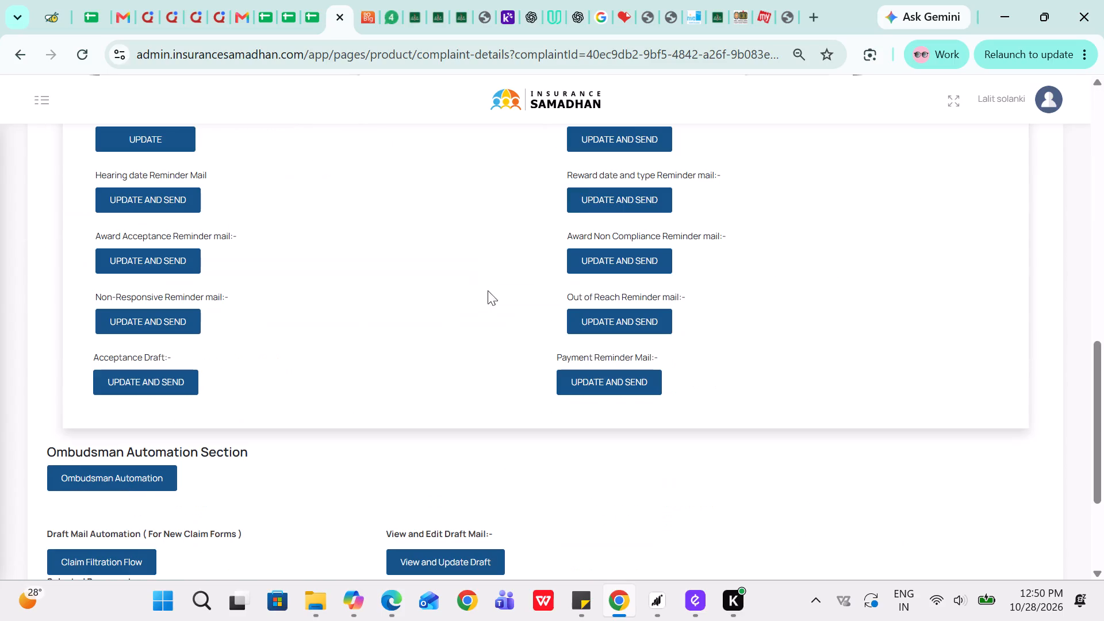
click(610, 147)
scroll(422, 292, down, 7)
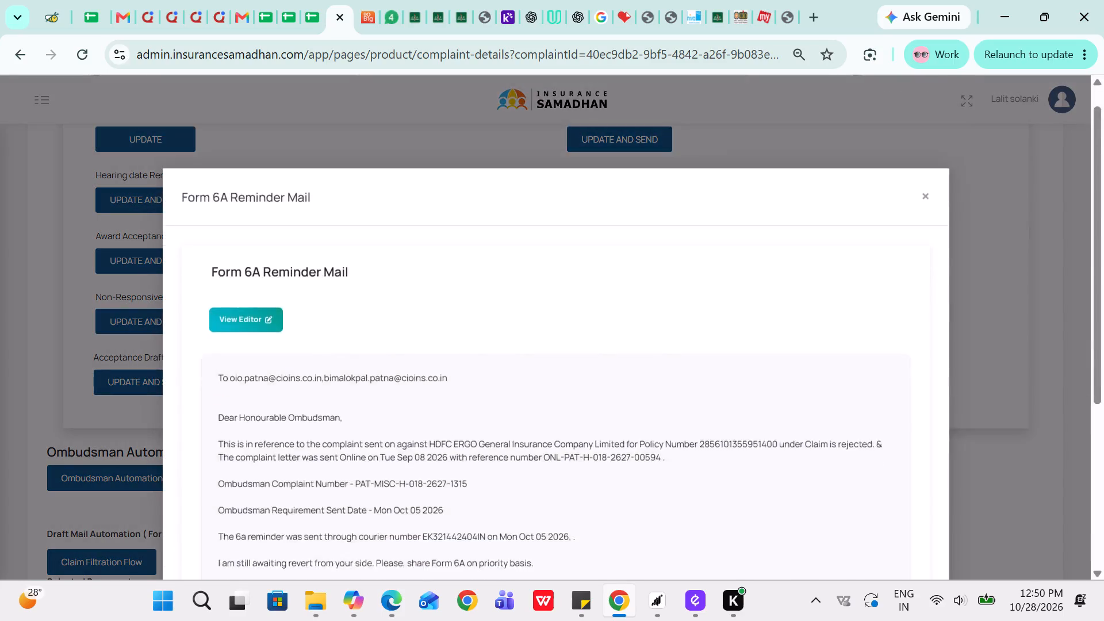
click(597, 539)
click(620, 175)
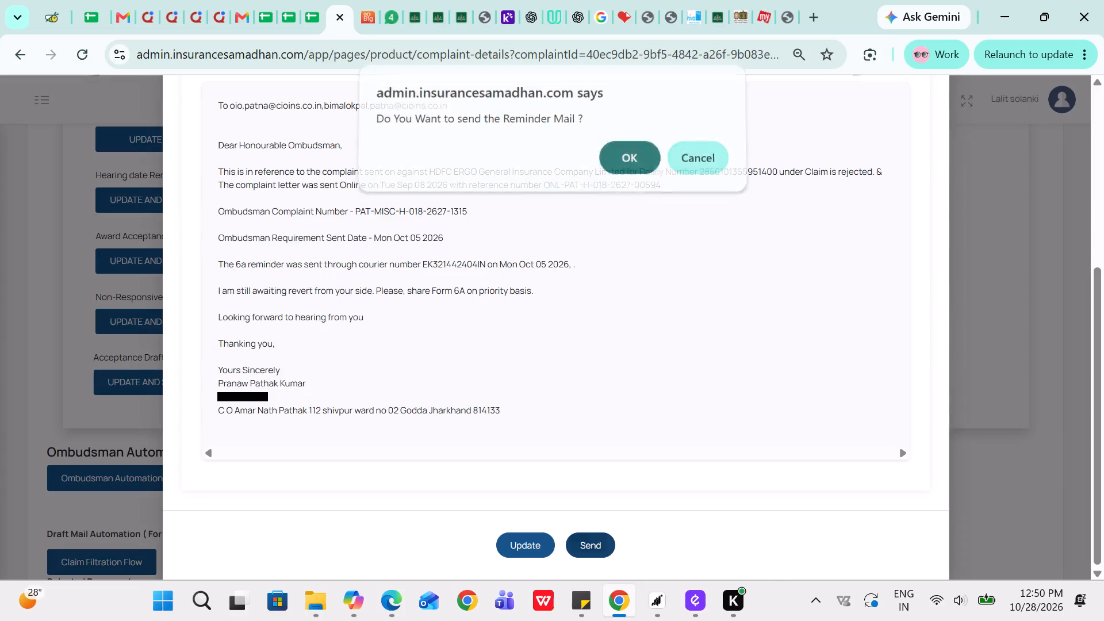
Open the complaint's comment history in the Communication Log.
scroll(586, 300, up, 10)
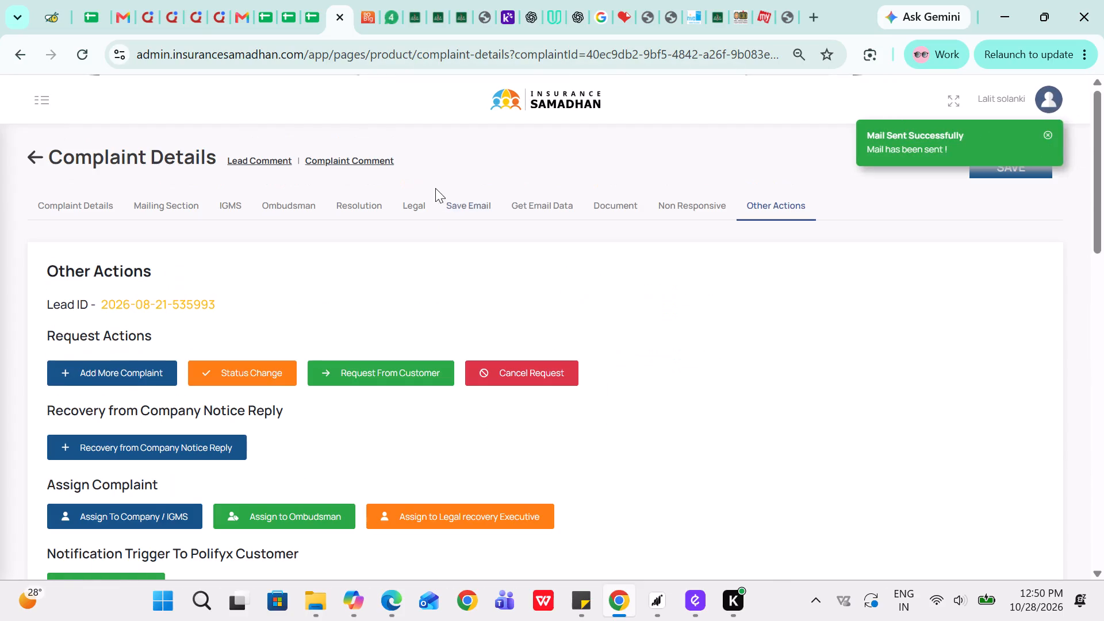
click(382, 155)
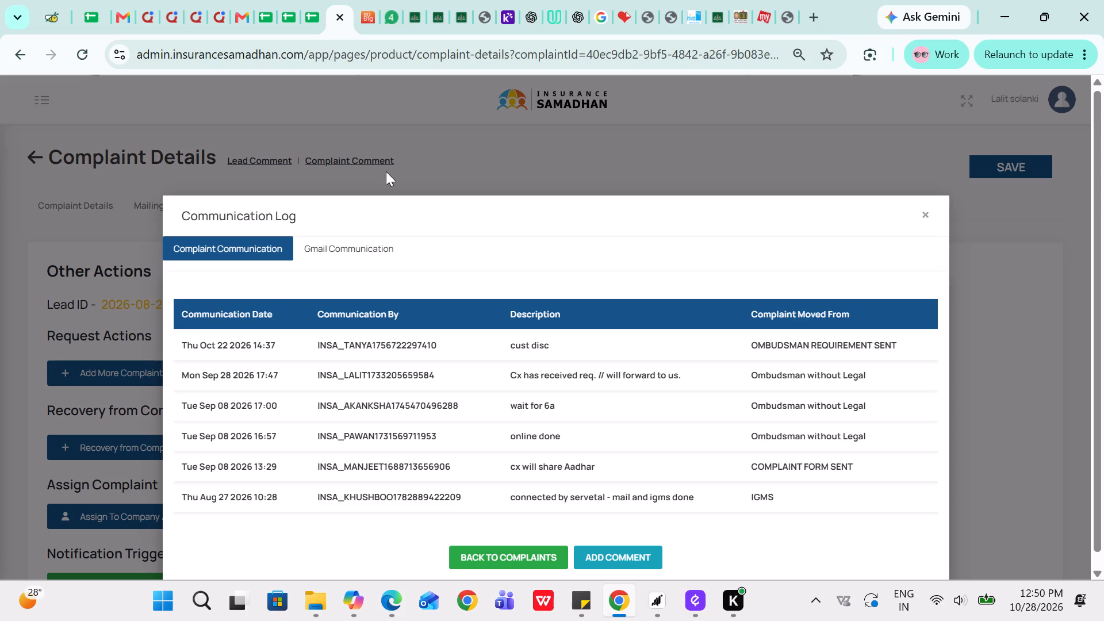
Add the comment "Wait for response." to the complaint's Communication Log and save it.
scroll(432, 504, down, 5)
scroll(605, 511, down, 3)
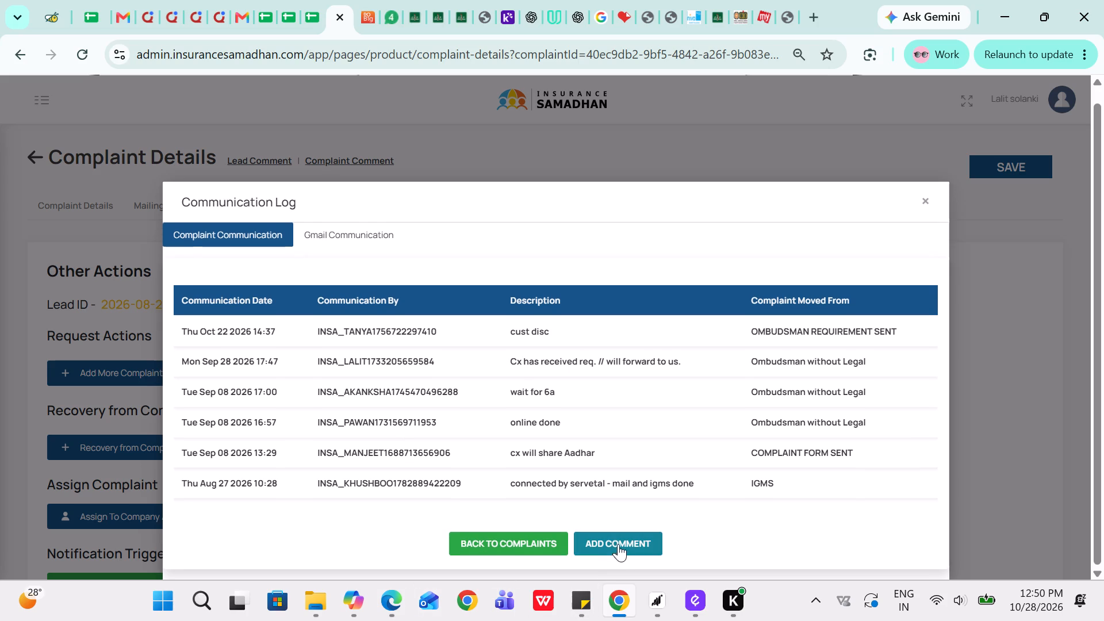
click(618, 544)
click(595, 414)
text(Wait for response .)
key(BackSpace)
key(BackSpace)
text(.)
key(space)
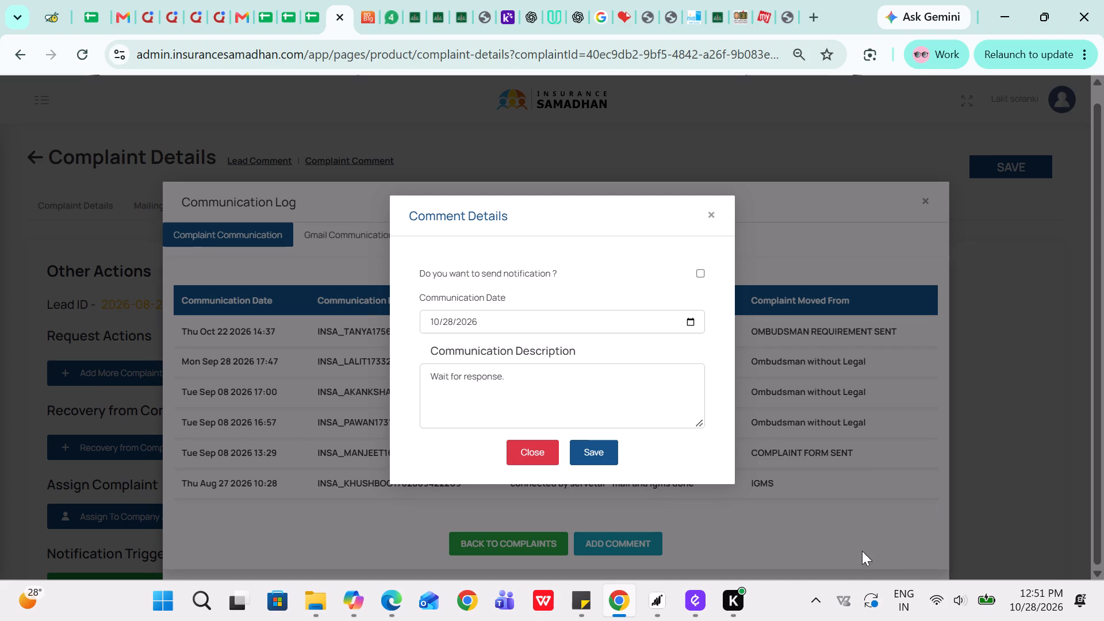
click(593, 444)
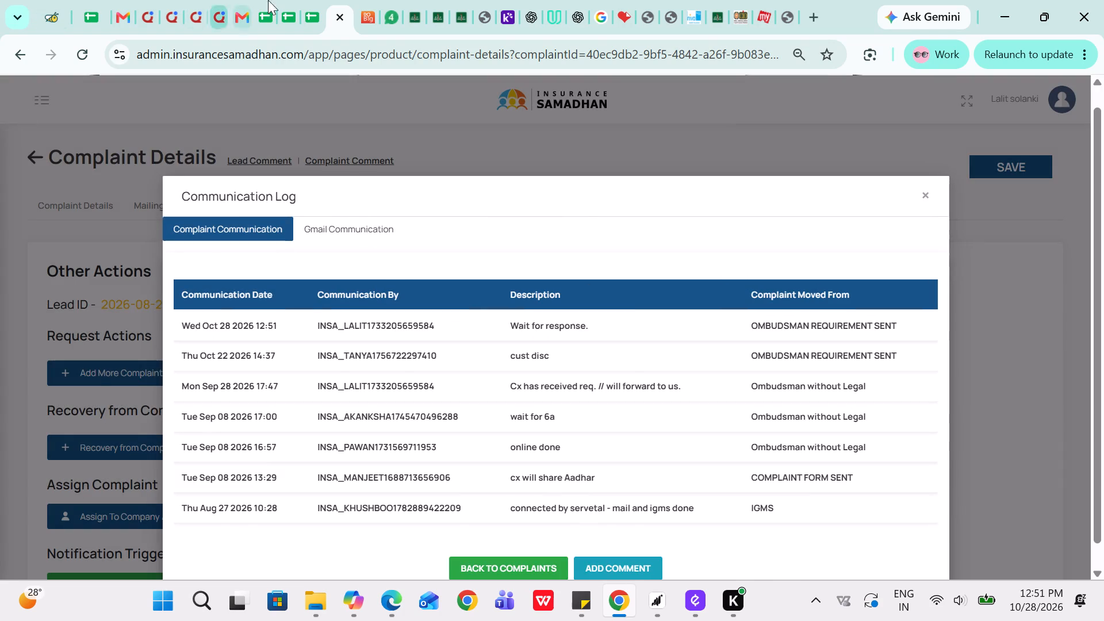
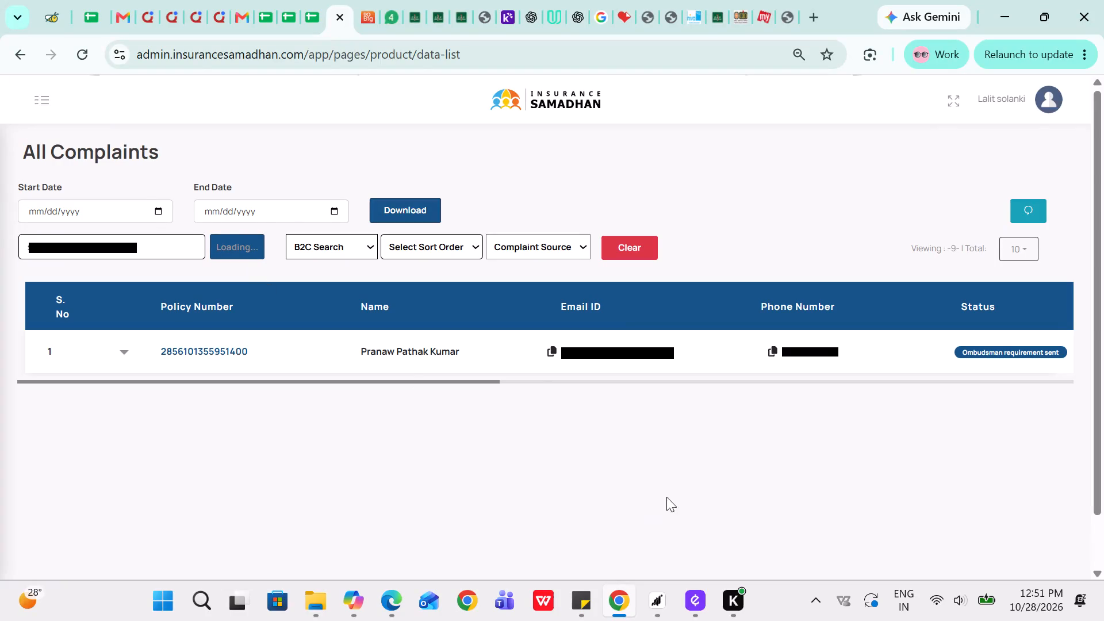
Review the complaints listed for the searched e-mail address, checking each one's policy number, complainant name and status.
scroll(758, 376, down, 10)
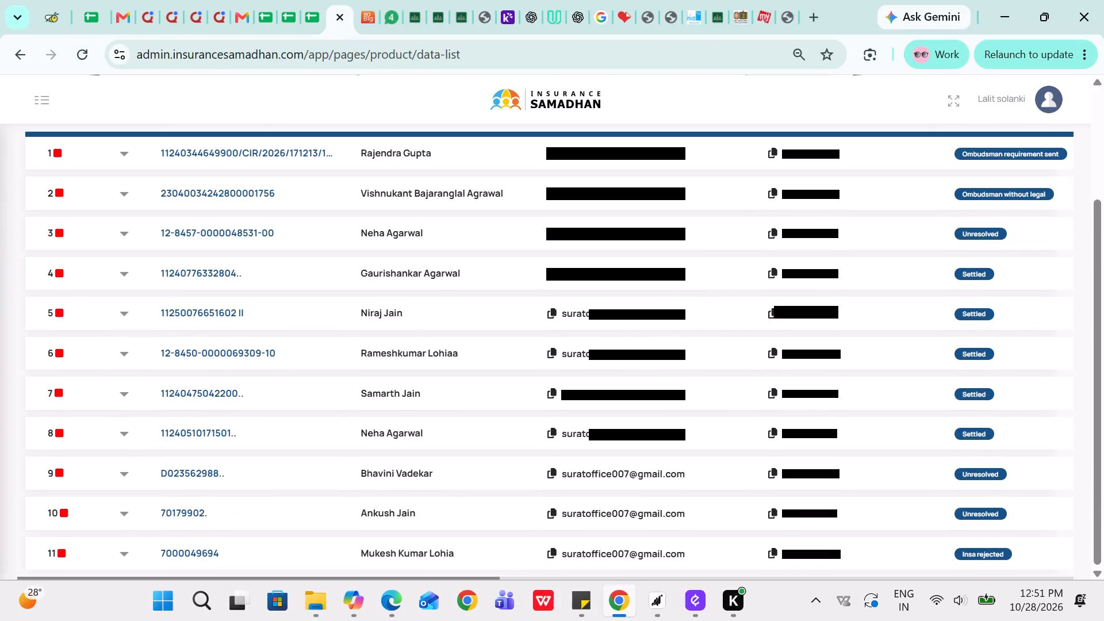
scroll(656, 360, down, 4)
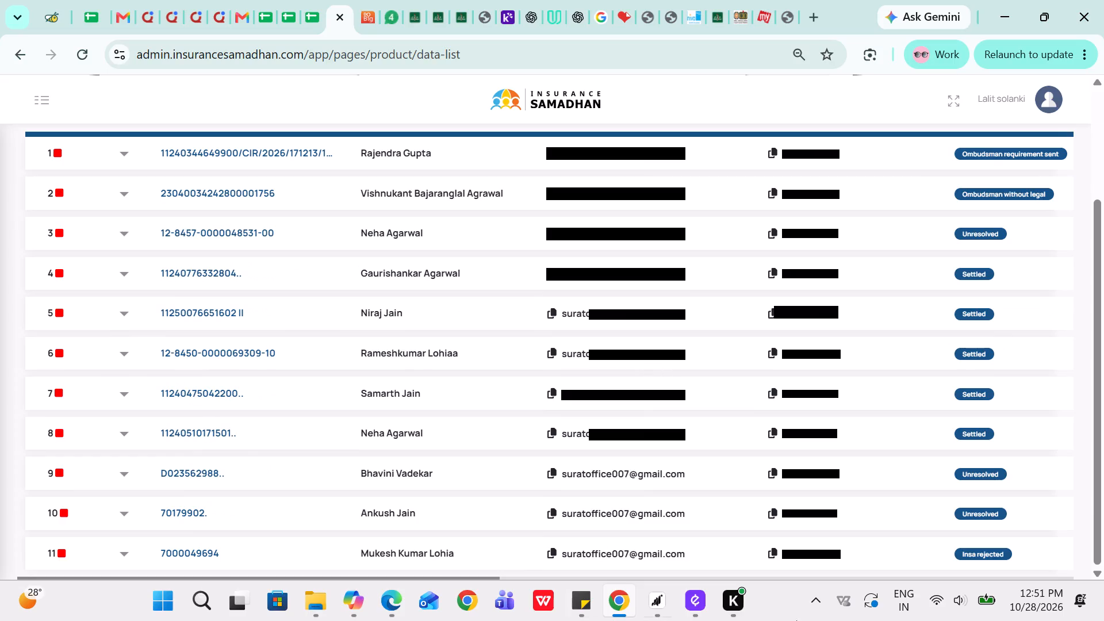
scroll(719, 239, down, 5)
scroll(837, 318, up, 4)
scroll(750, 247, up, 5)
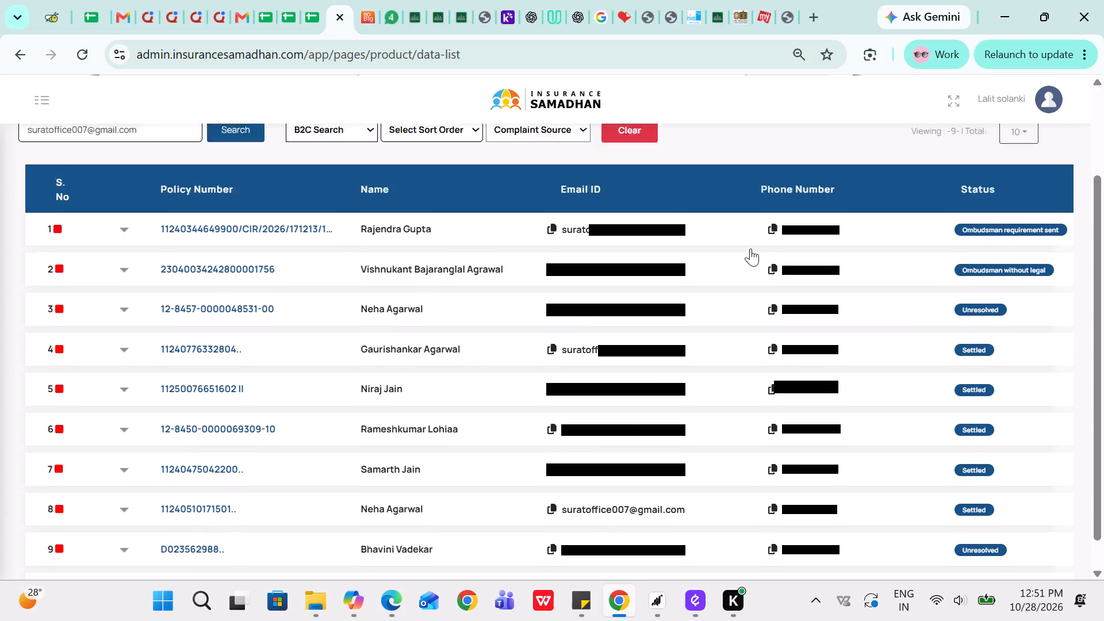
scroll(750, 239, down, 10)
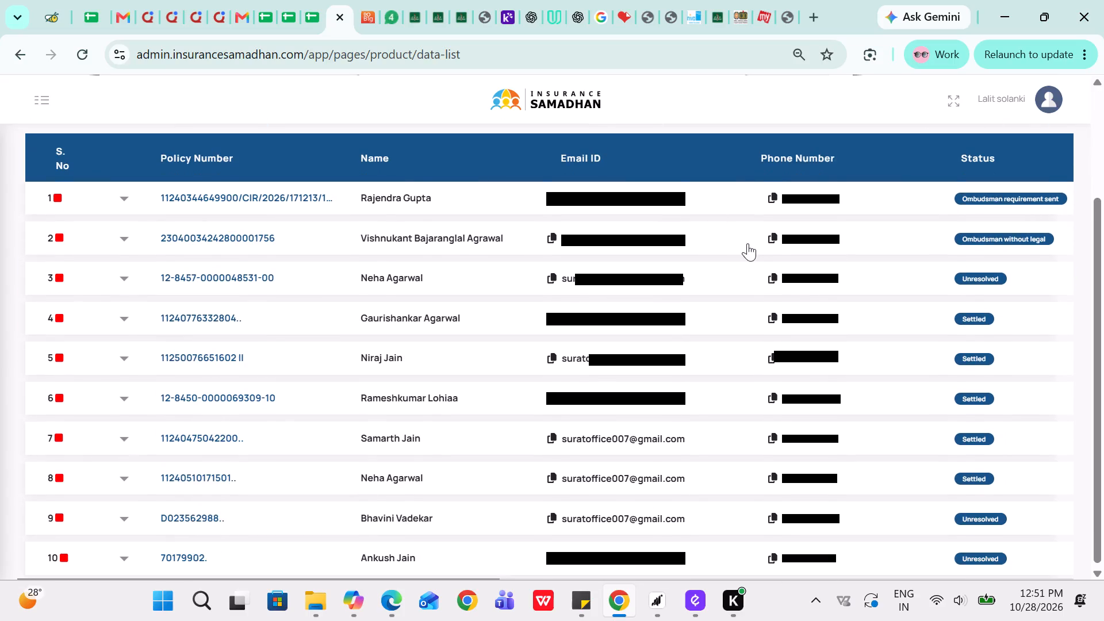
scroll(747, 243, down, 5)
scroll(776, 314, up, 1)
scroll(779, 315, down, 13)
scroll(781, 319, up, 11)
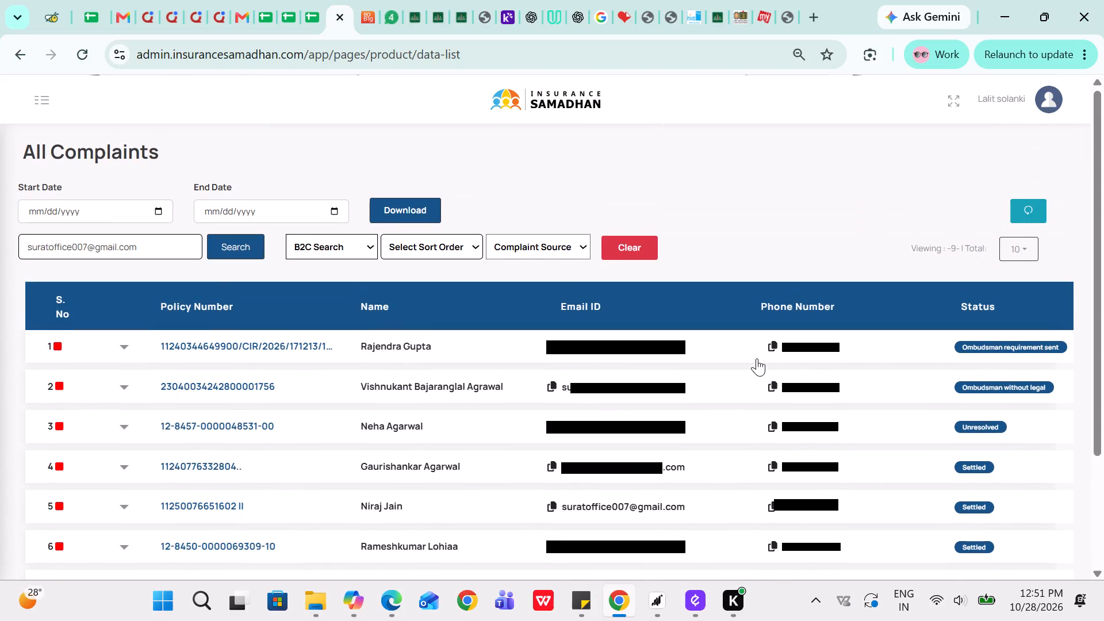
Open the Communication Log of the first complaint in the list and examine its most recent communication entry's description and moved-from status.
click(734, 346)
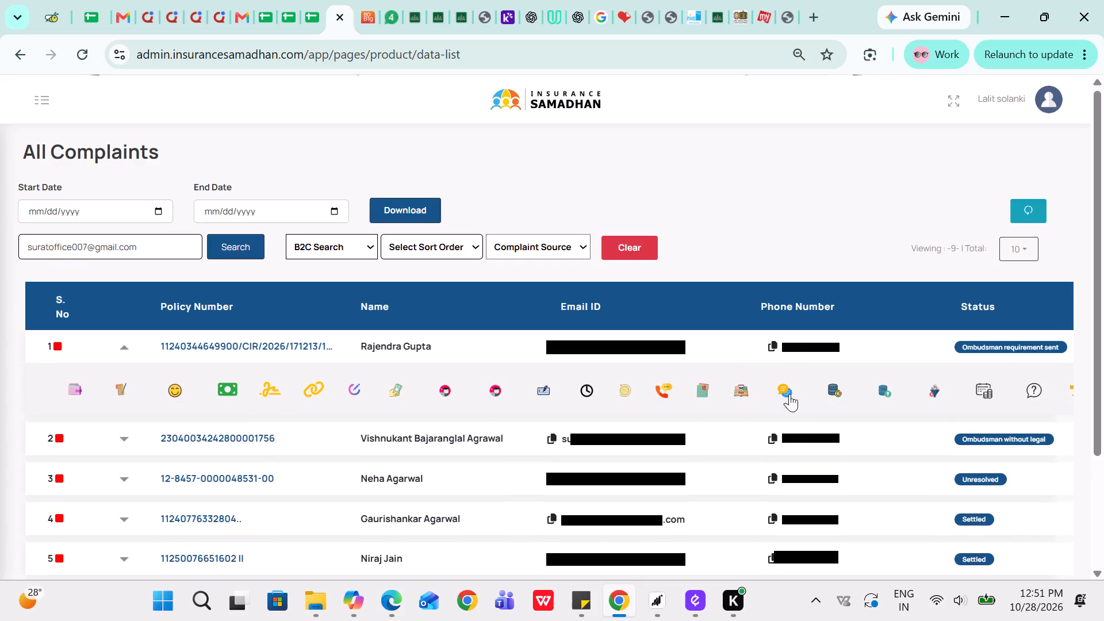
click(793, 384)
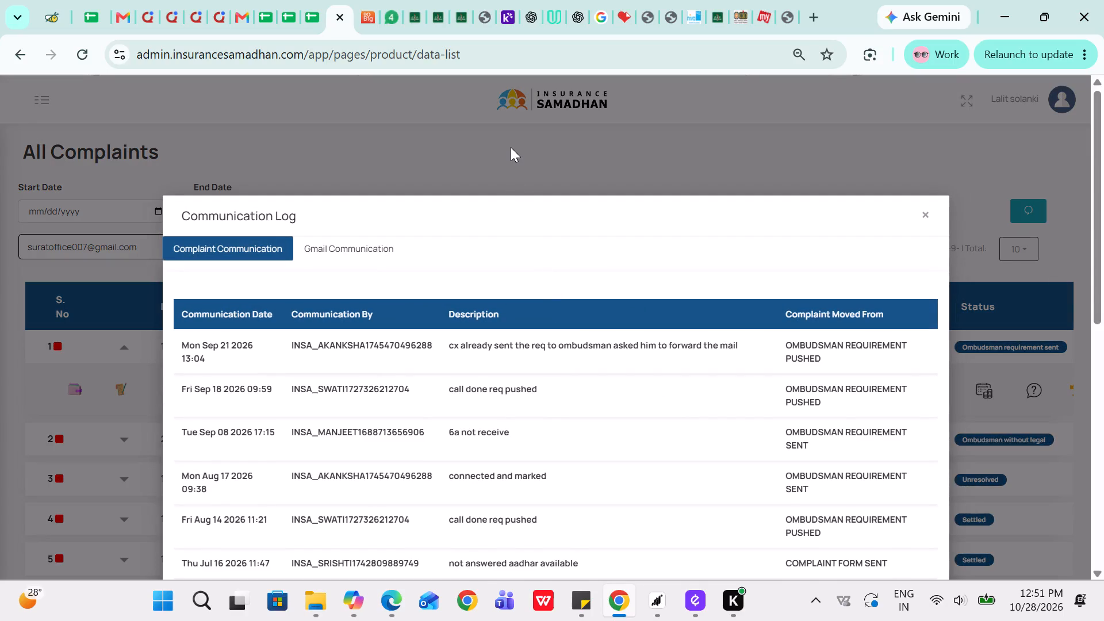
drag(762, 348, 468, 344)
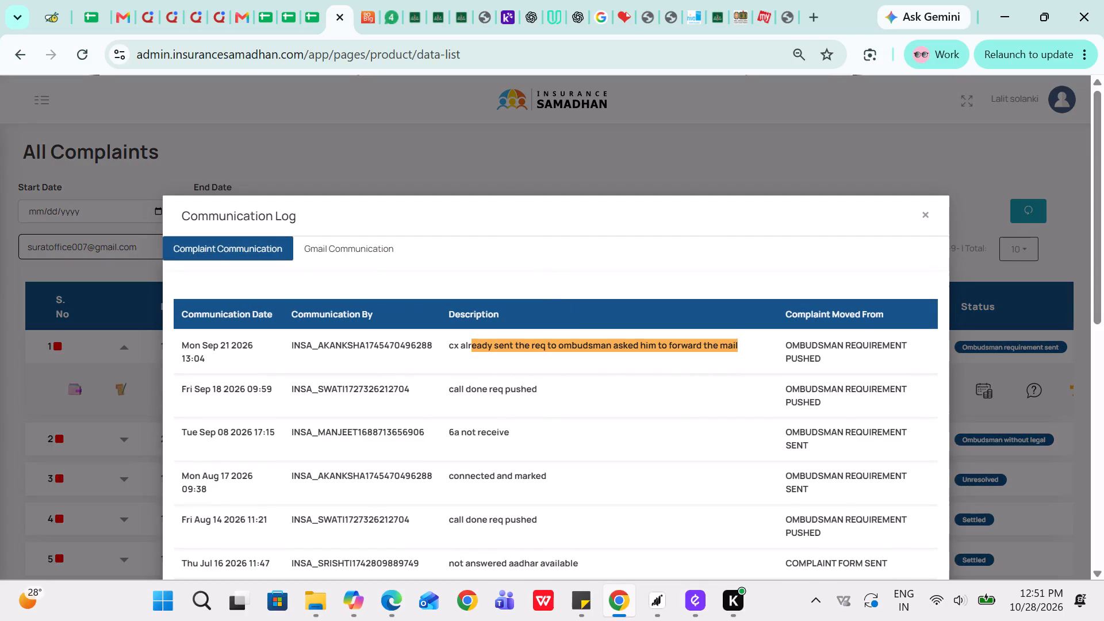
drag(468, 344, 448, 348)
click(627, 354)
drag(749, 347, 443, 347)
click(609, 347)
drag(765, 347, 434, 347)
click(555, 348)
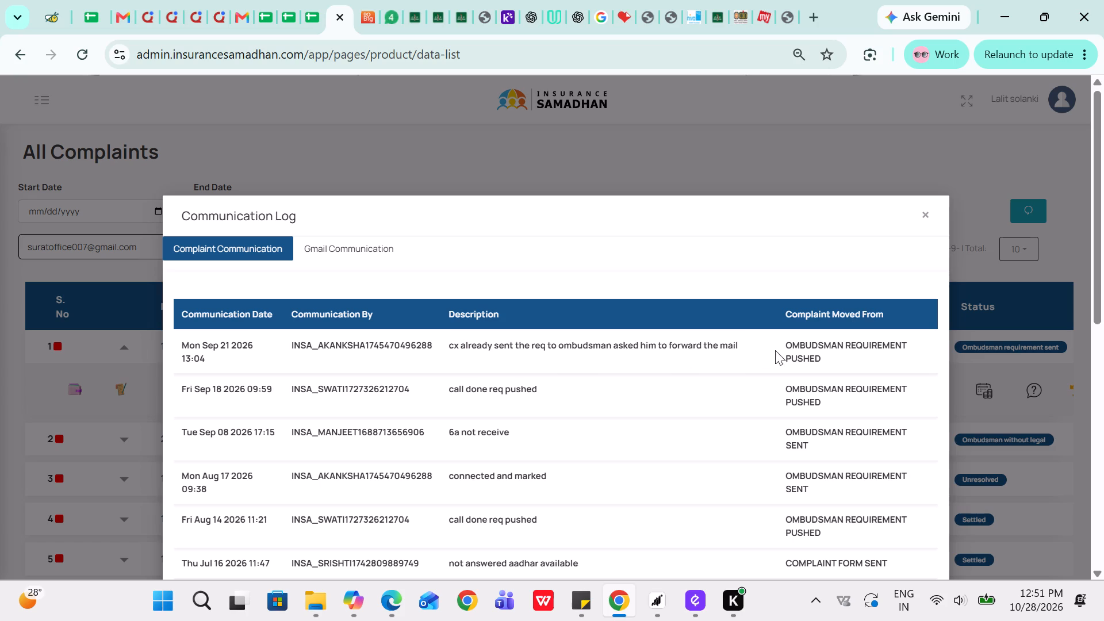
drag(763, 343, 445, 344)
click(587, 348)
drag(753, 346, 424, 346)
click(522, 353)
click(757, 346)
drag(854, 355, 822, 357)
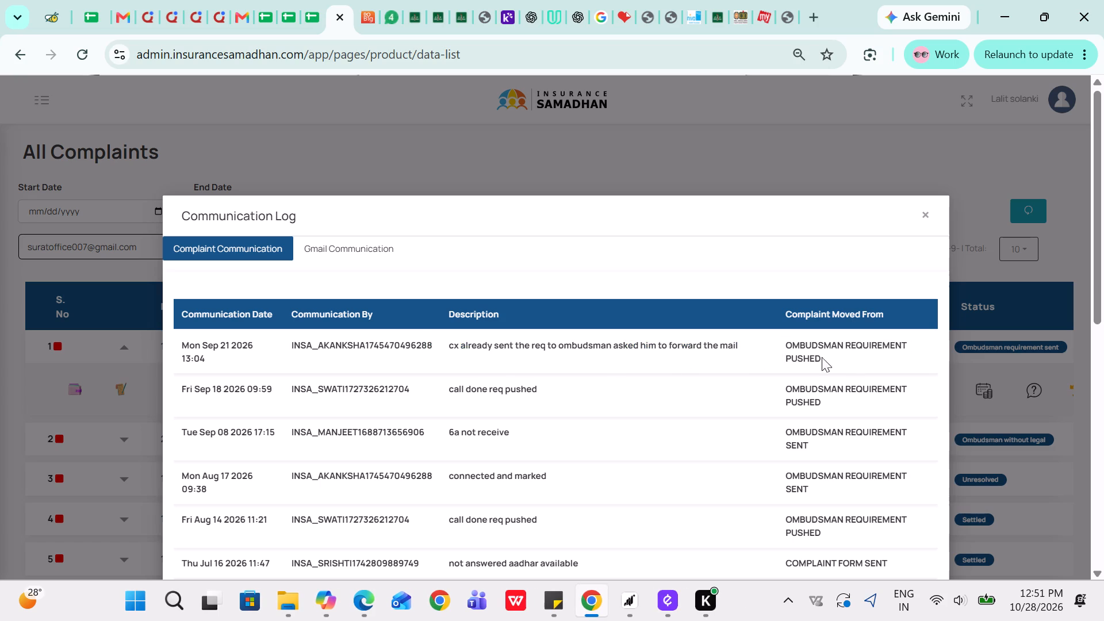
drag(822, 357, 155, 335)
click(498, 339)
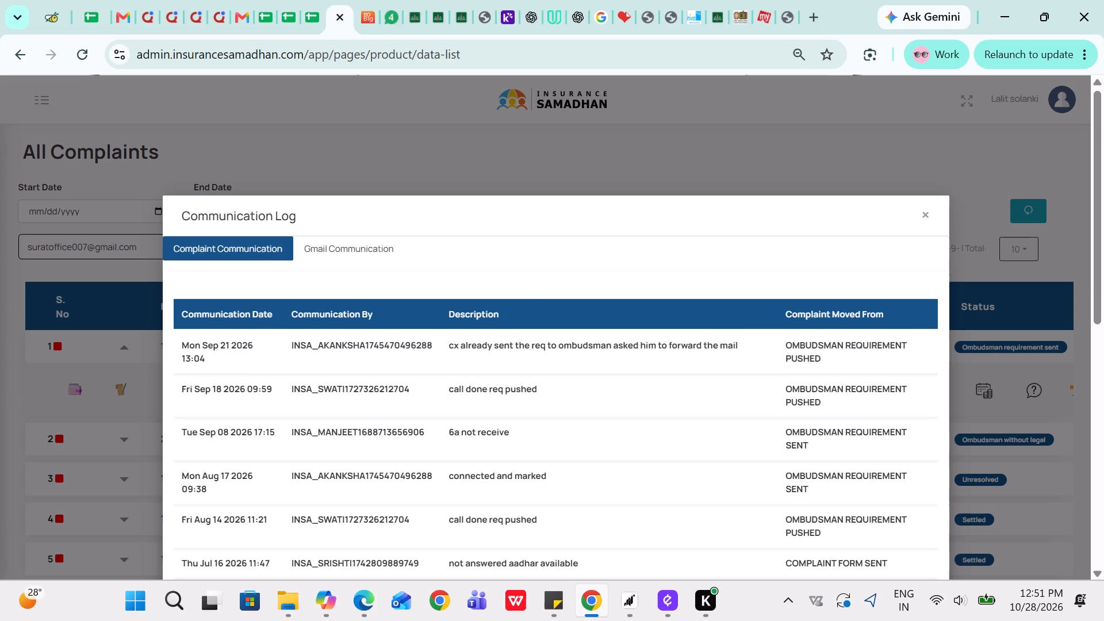
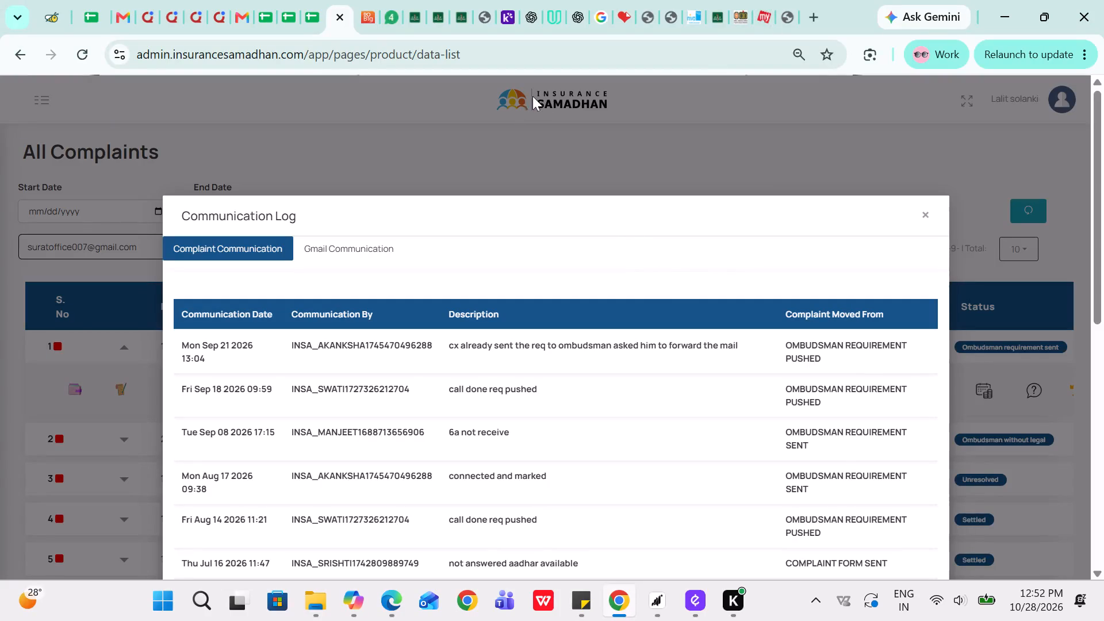
Leave the first complaint's log and review the newest entry in the Communication Log of the second complaint, marked Ombudsman without legal.
click(594, 150)
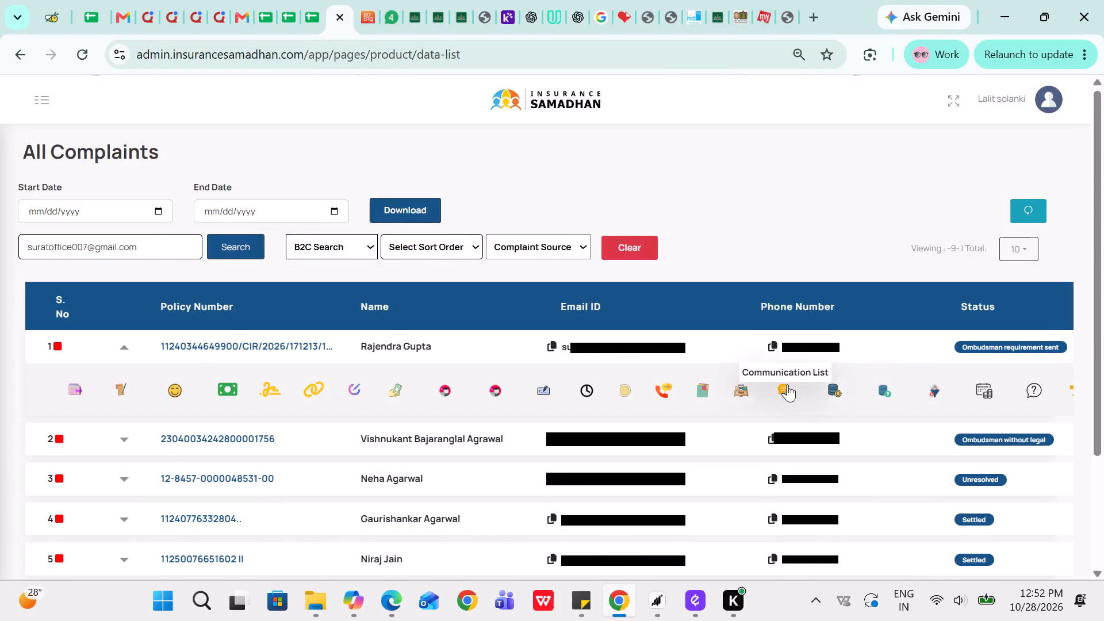
scroll(792, 374, down, 5)
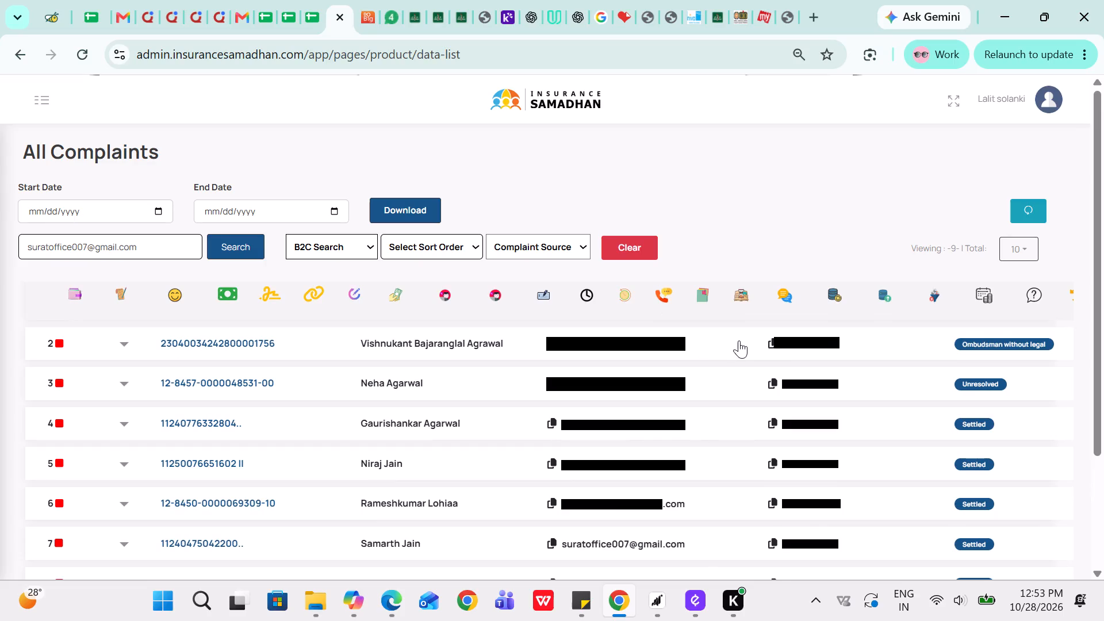
scroll(740, 346, up, 3)
click(731, 337)
scroll(745, 371, down, 5)
click(731, 335)
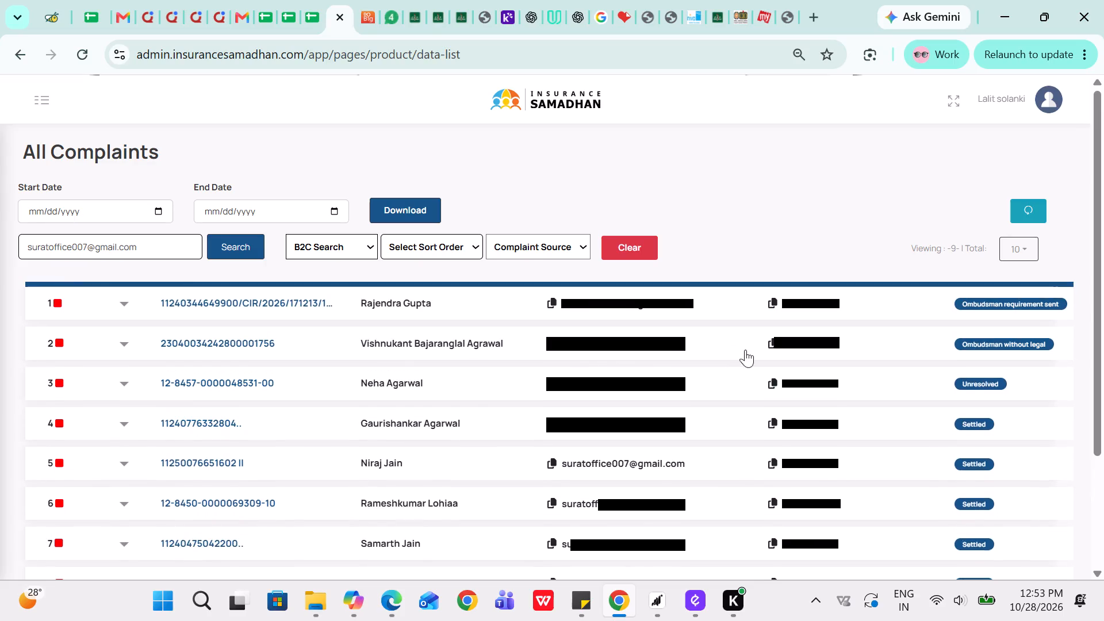
click(785, 389)
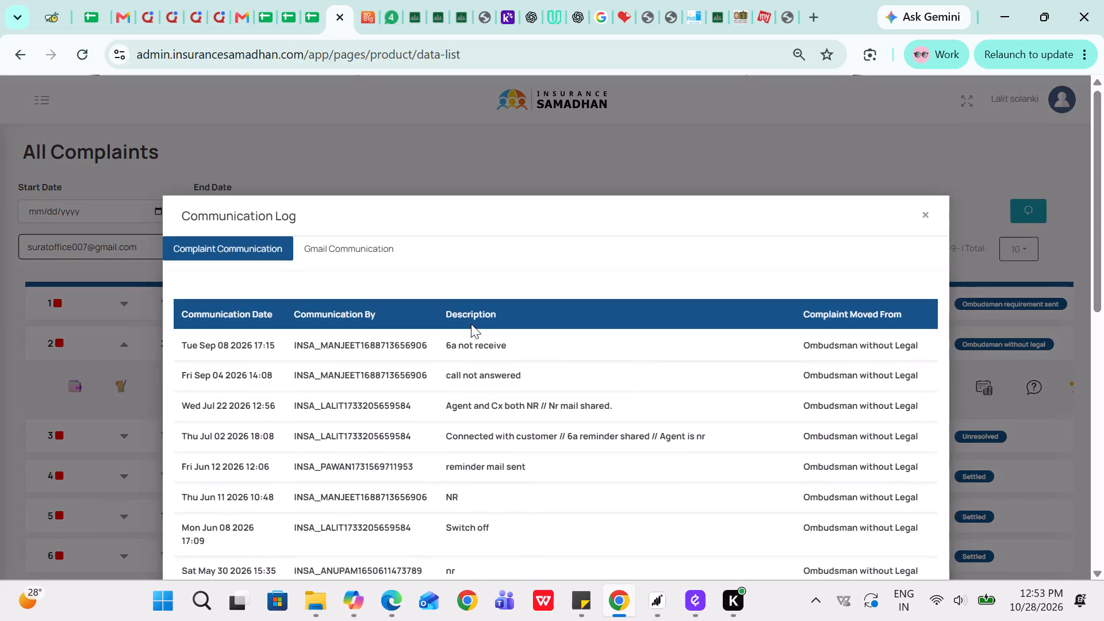
drag(538, 353, 404, 354)
click(560, 156)
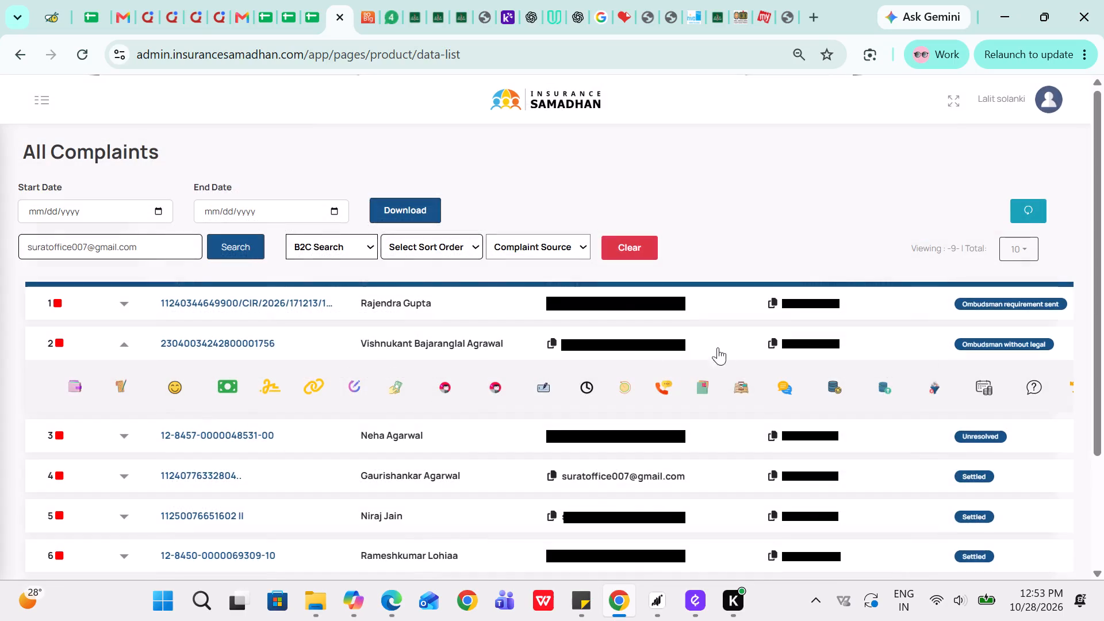
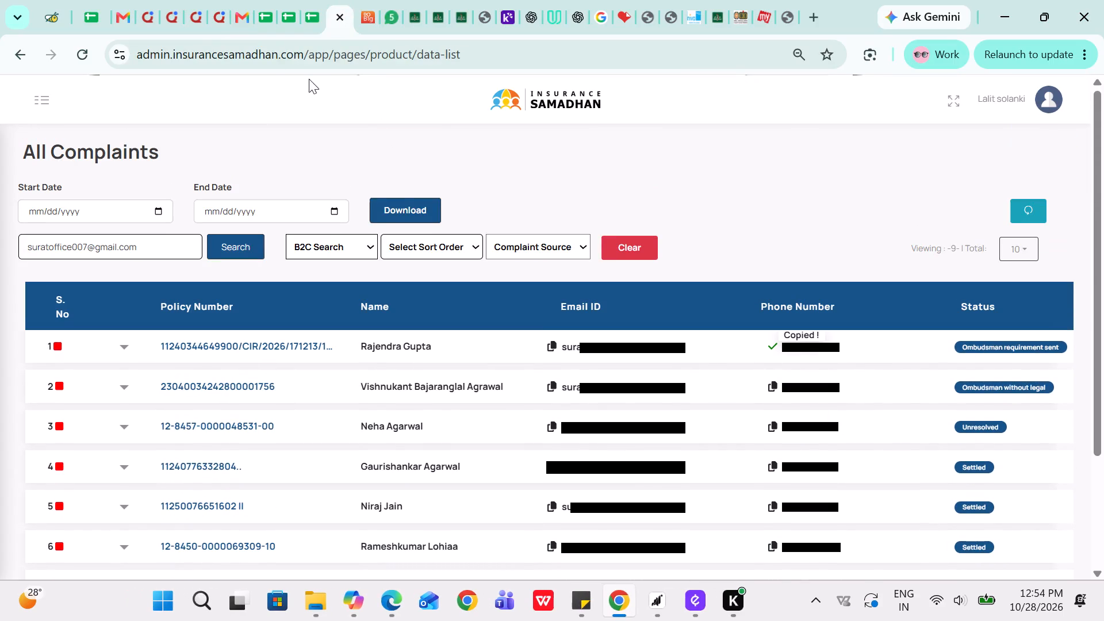
Switch to the Smartflo dialer and call the customer of the first listed complaint using the copied phone number.
click(369, 0)
double_click(504, 191)
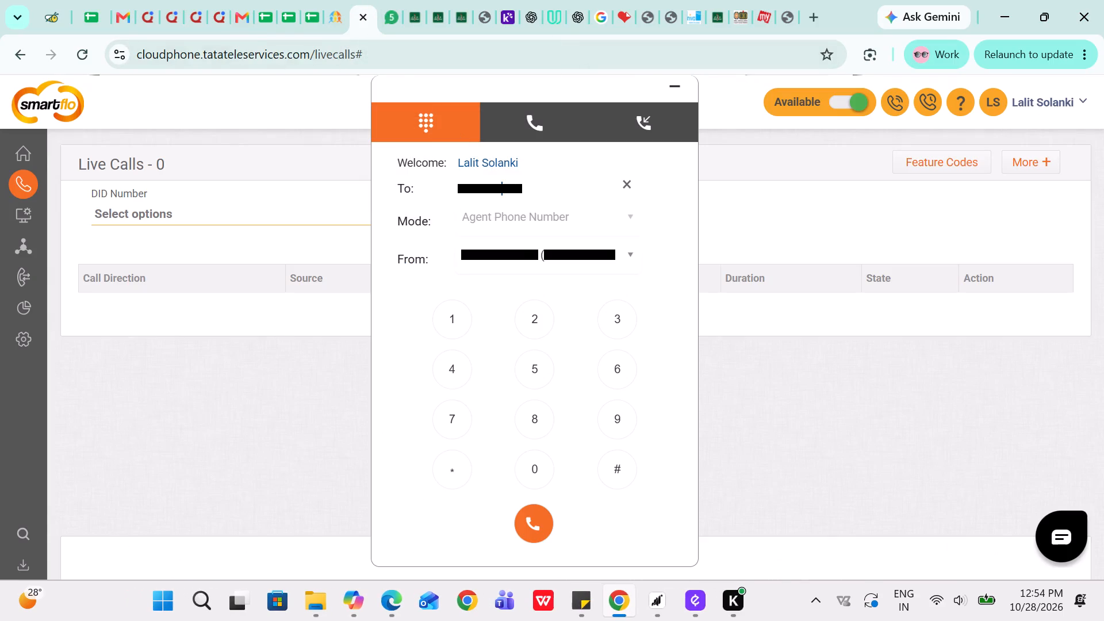
key(ctrl+v)
click(553, 524)
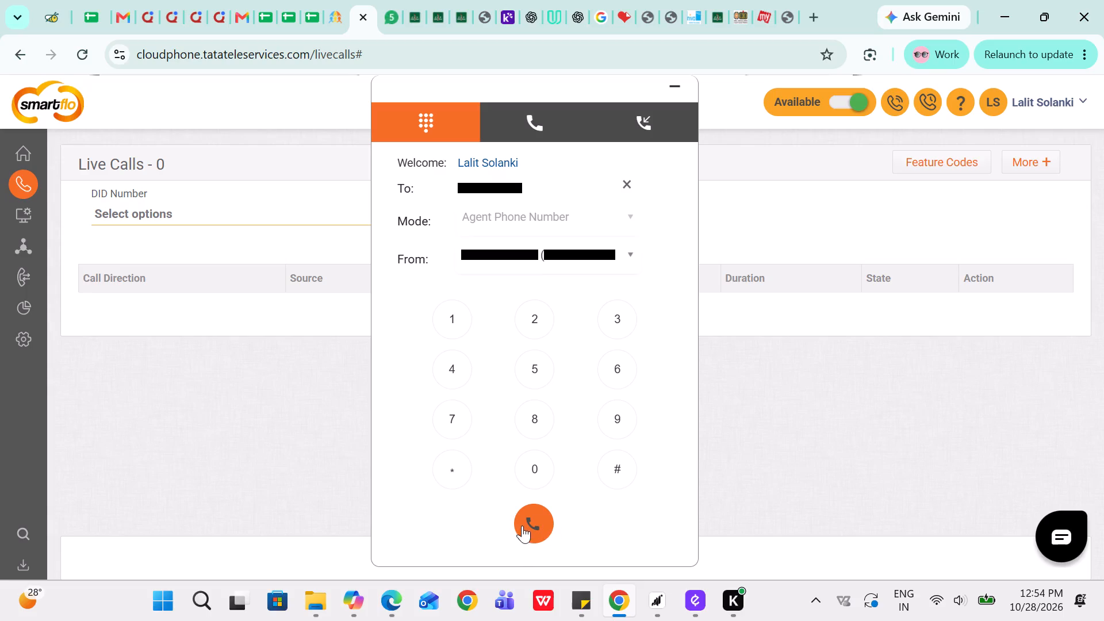
click(522, 526)
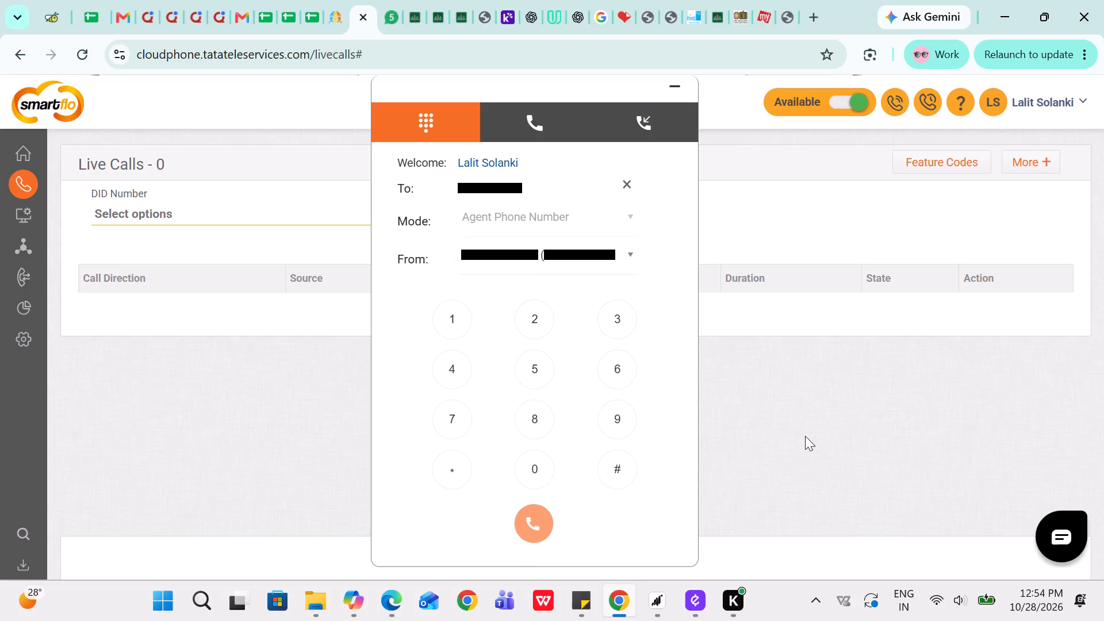
click(805, 436)
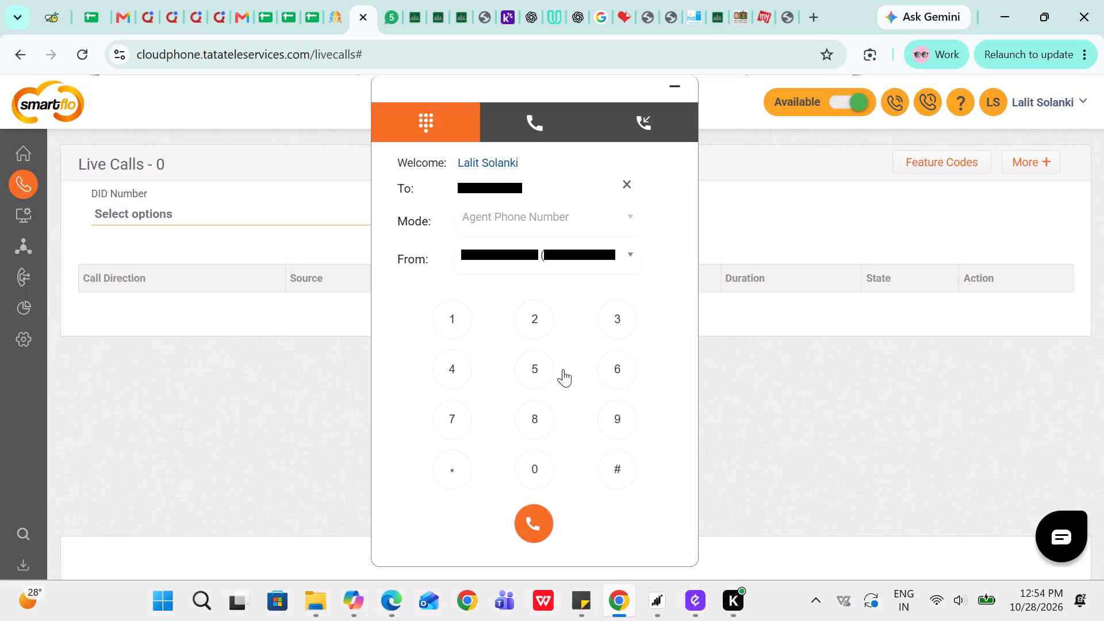
Return to the Insurance Samadhan All Complaints list and look through the complaints matching the searched email and their statuses.
click(335, 0)
click(601, 183)
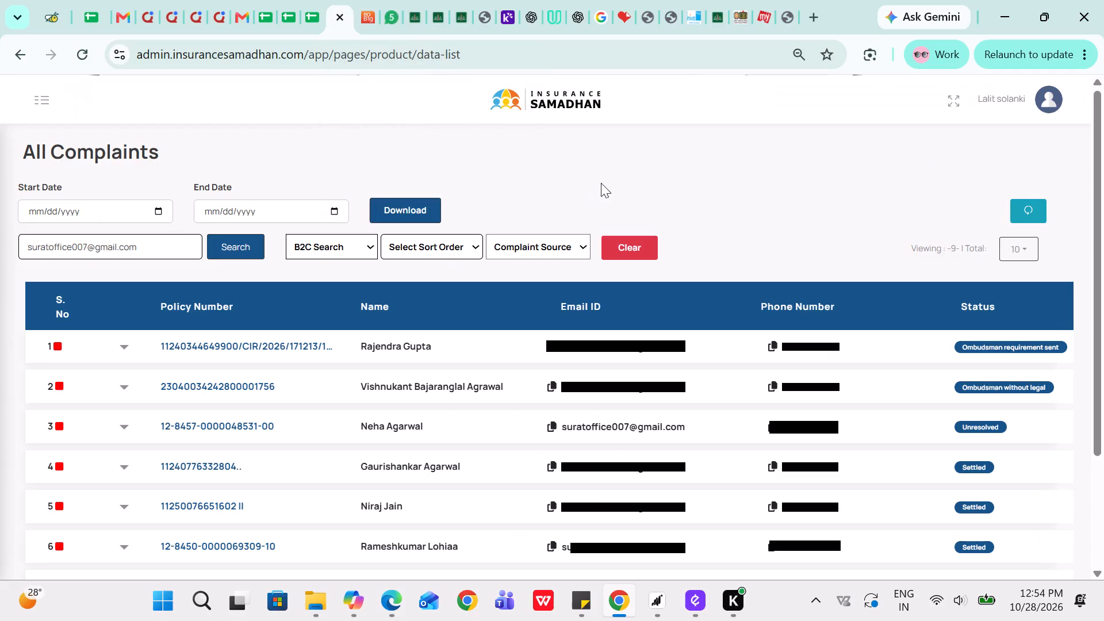
click(699, 203)
scroll(789, 219, down, 4)
scroll(740, 252, down, 4)
scroll(729, 298, up, 2)
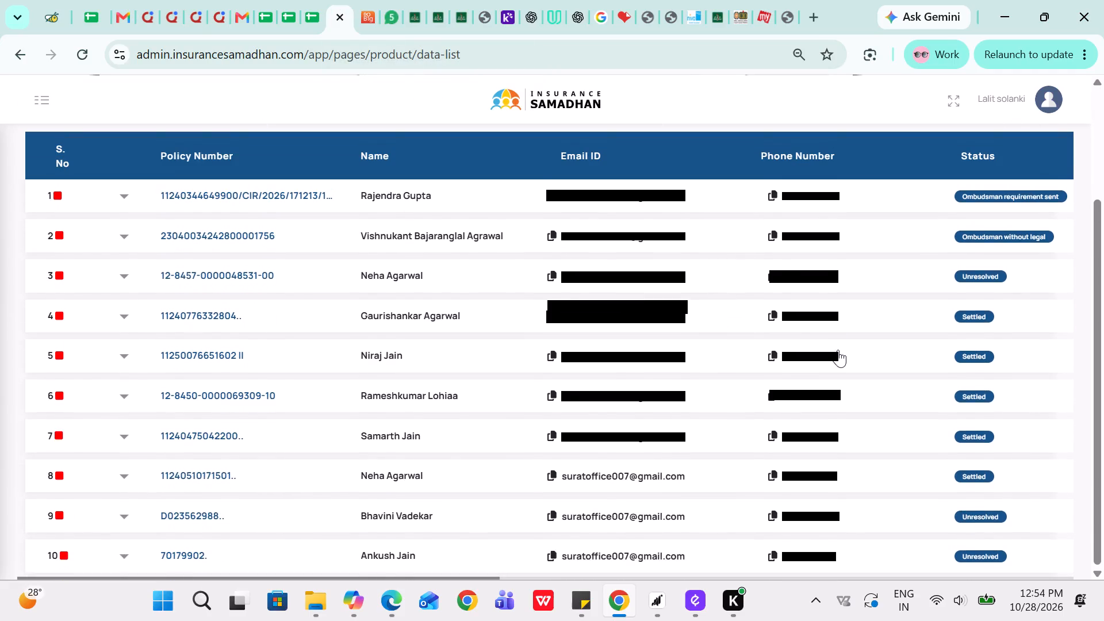
scroll(838, 350, up, 1)
click(754, 280)
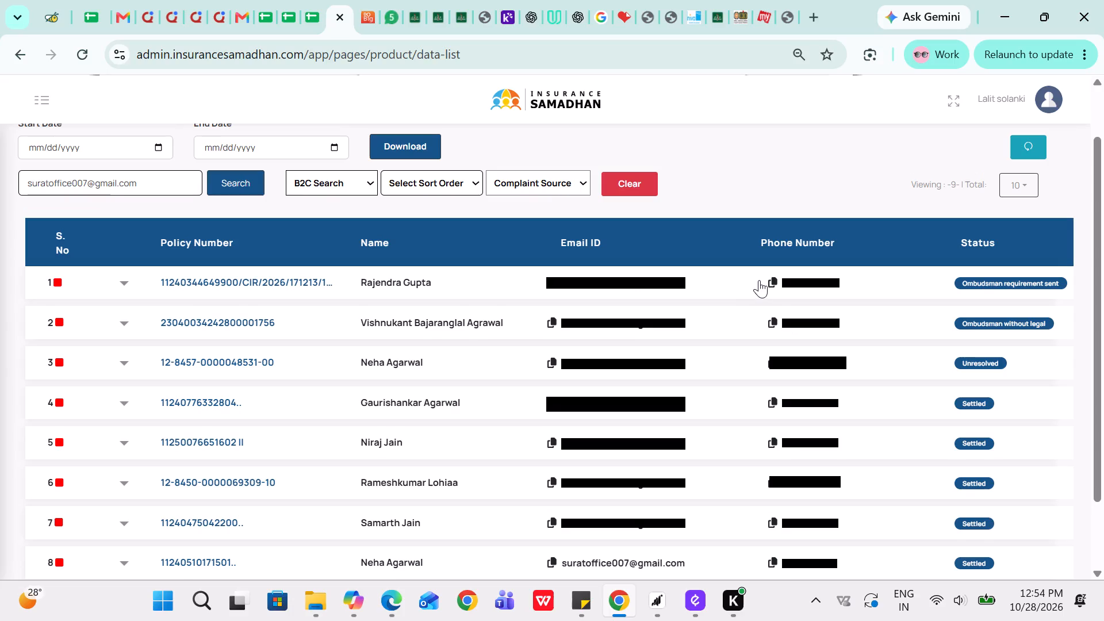
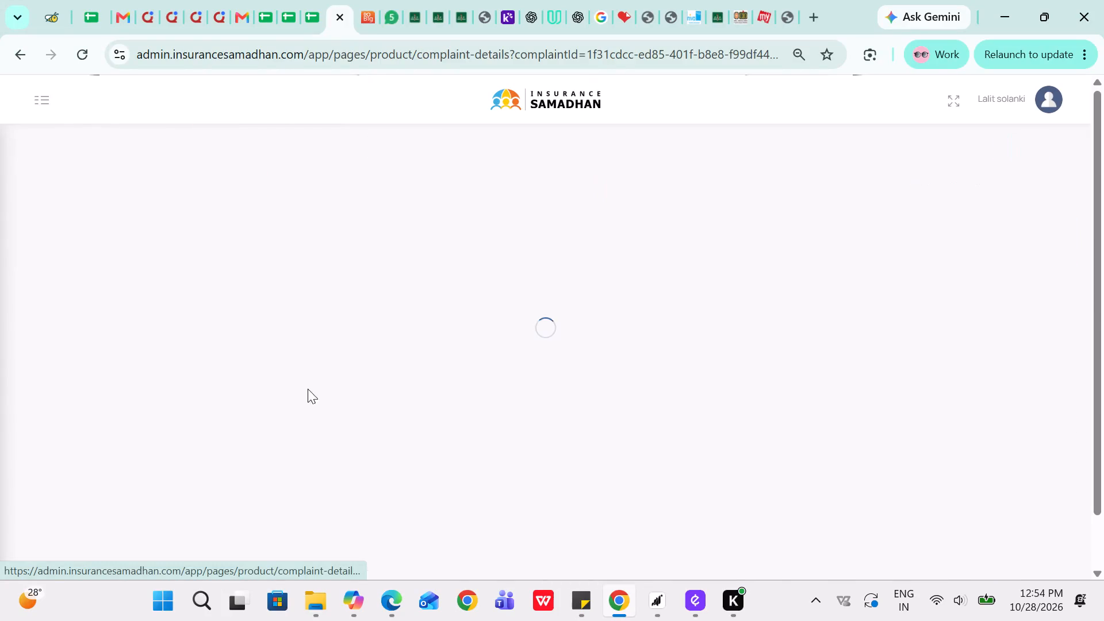
Check the complaint's Ombudsman section for its form pushed date and courier details, and return to the complaints list.
click(300, 204)
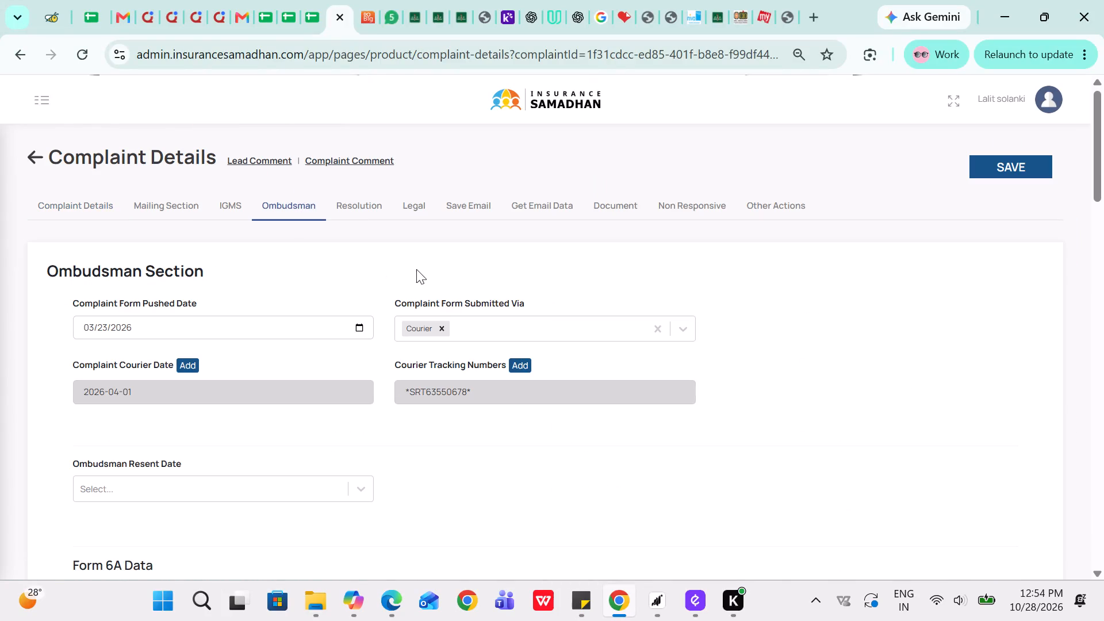
scroll(449, 346, up, 4)
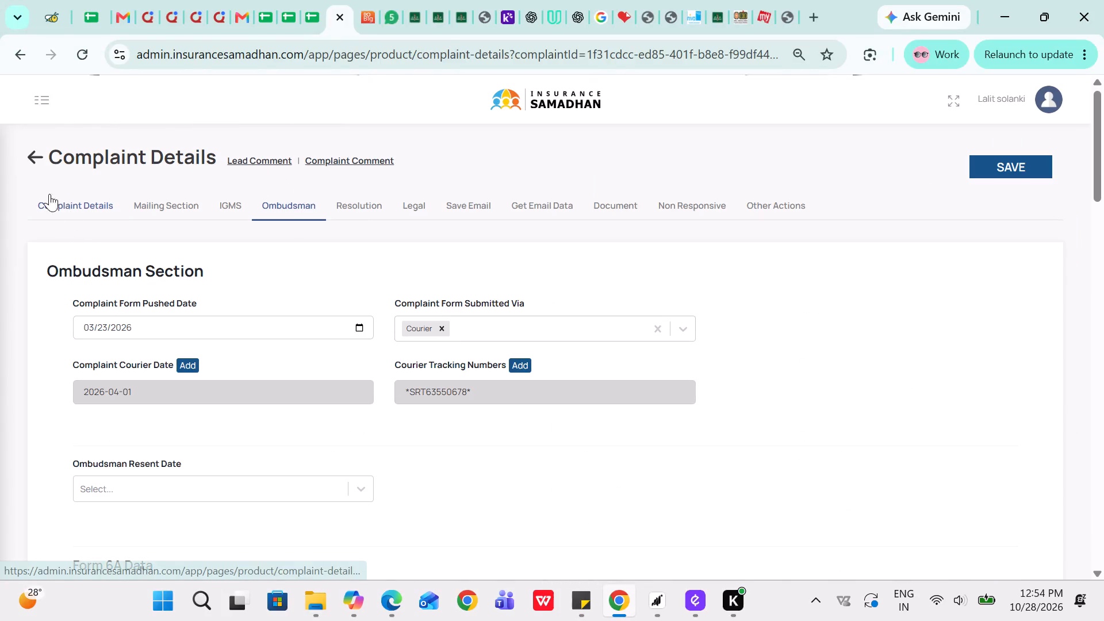
click(34, 156)
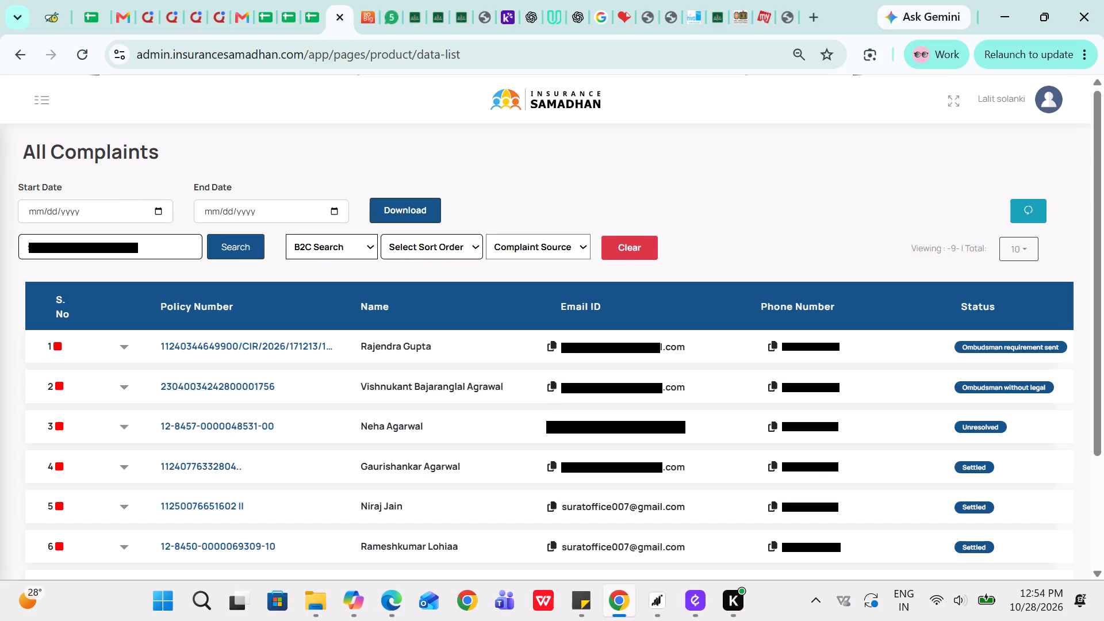
Reopen the second listed complaint, with status Ombudsman without legal, and examine the Communication Log entries on calls and 6A reminders.
click(255, 384)
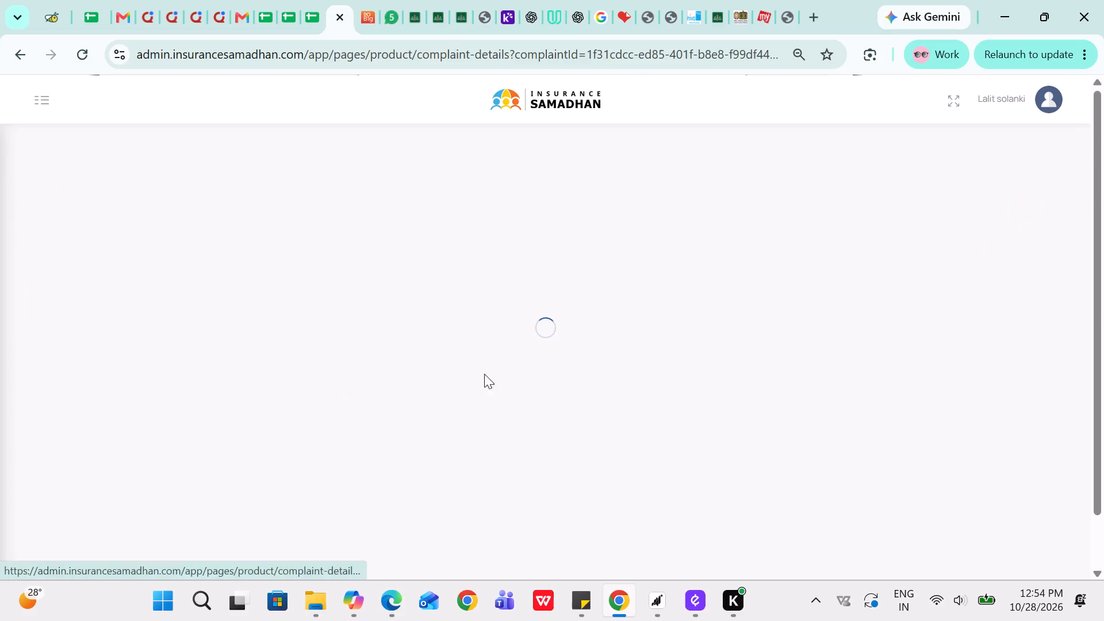
click(347, 158)
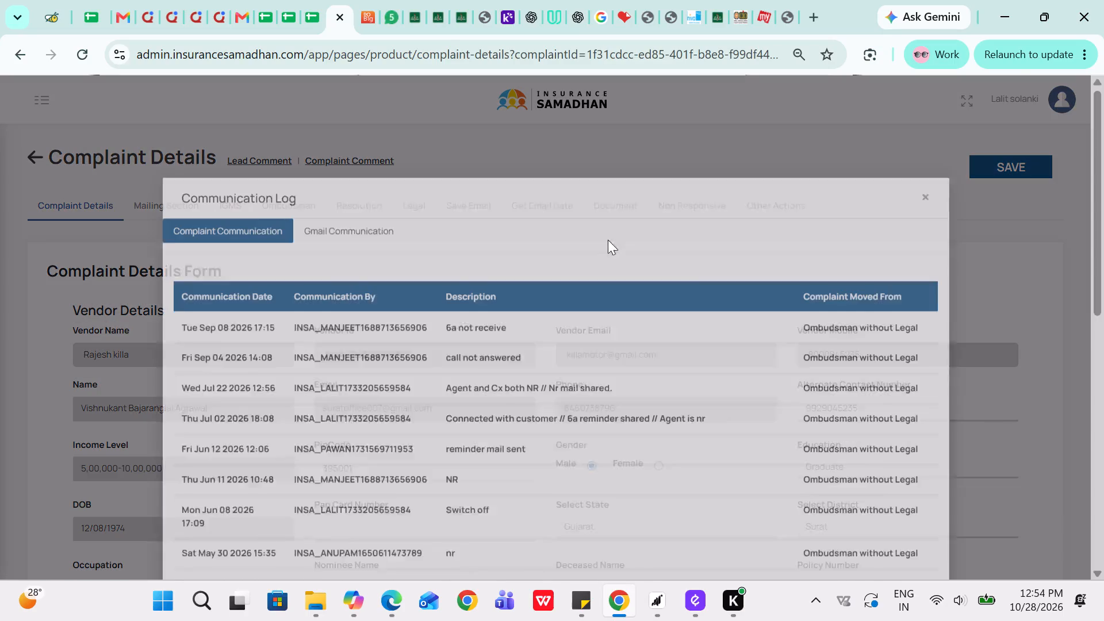
drag(665, 405, 501, 407)
click(624, 415)
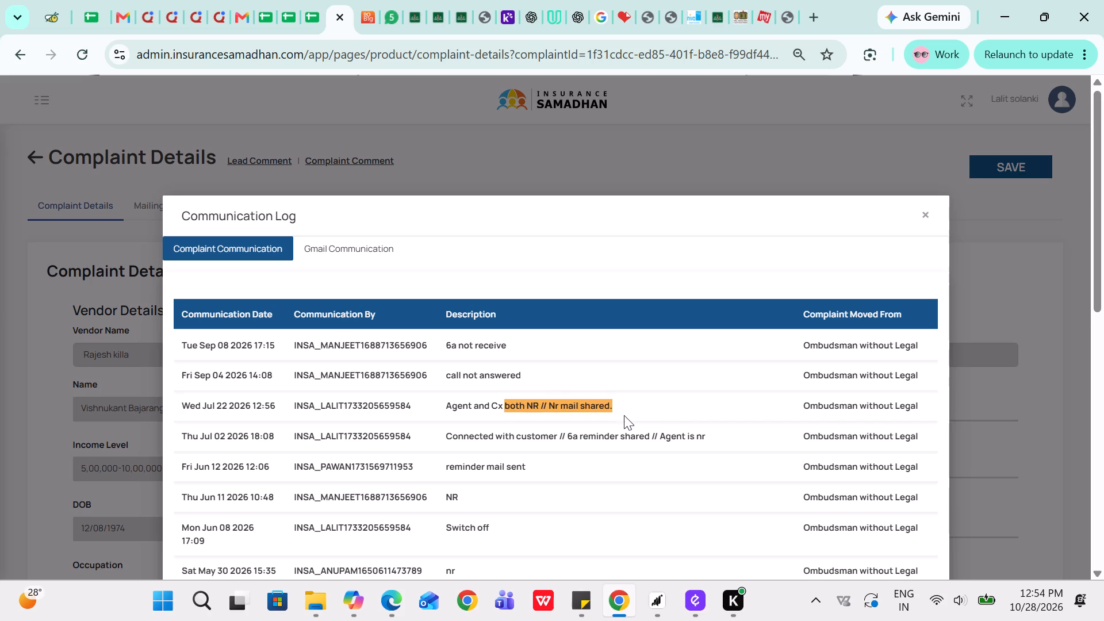
drag(775, 438, 527, 430)
click(648, 435)
click(730, 446)
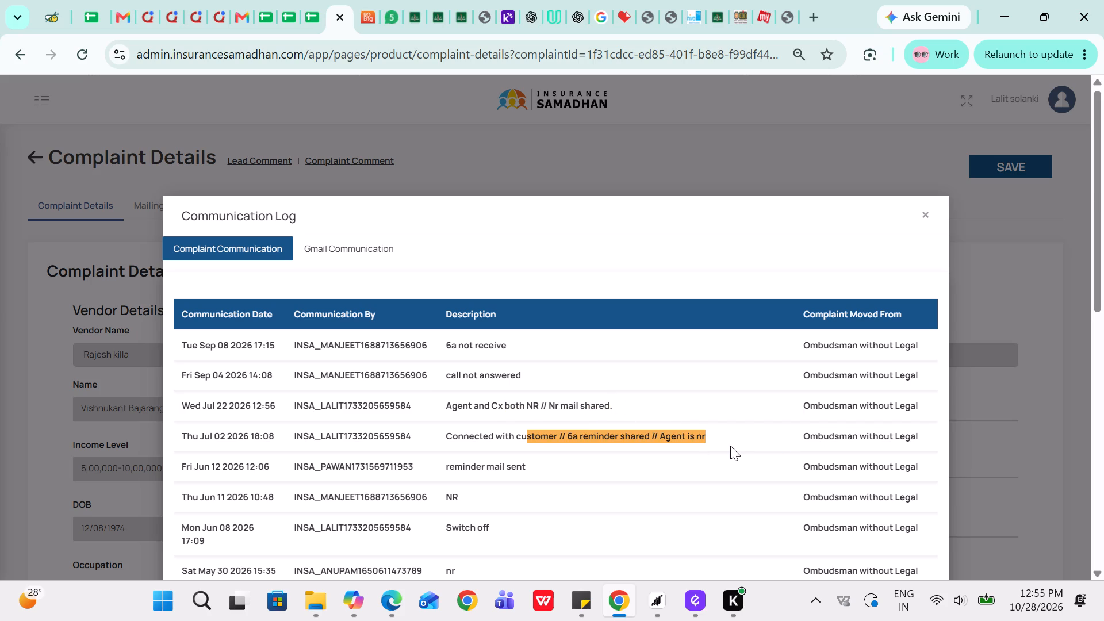
drag(918, 438, 539, 427)
click(605, 430)
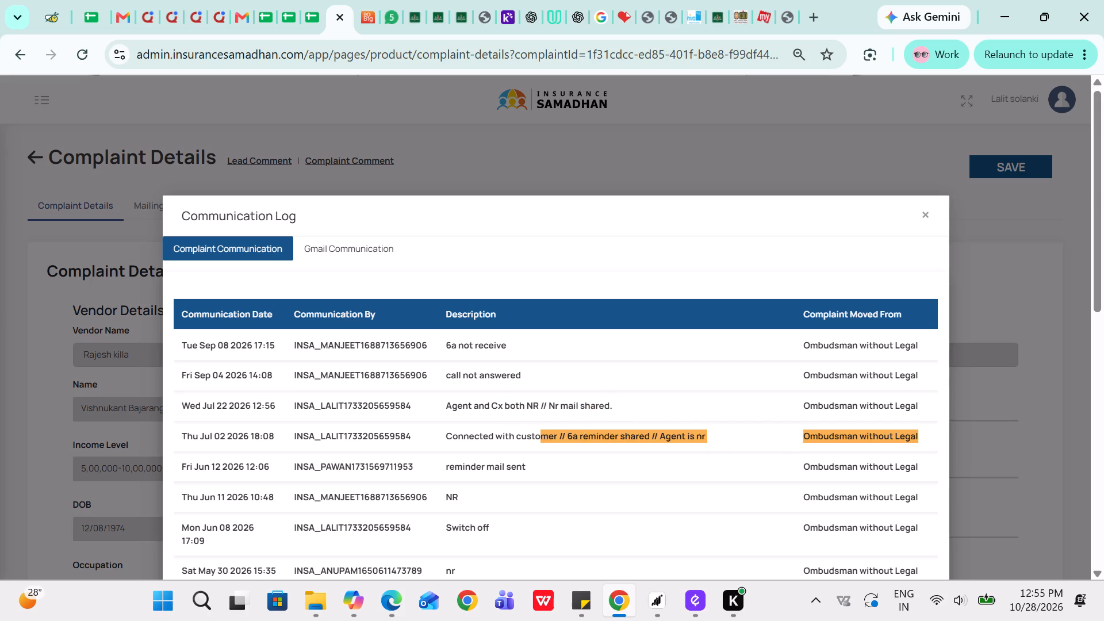
scroll(484, 465, down, 3)
scroll(623, 432, up, 1)
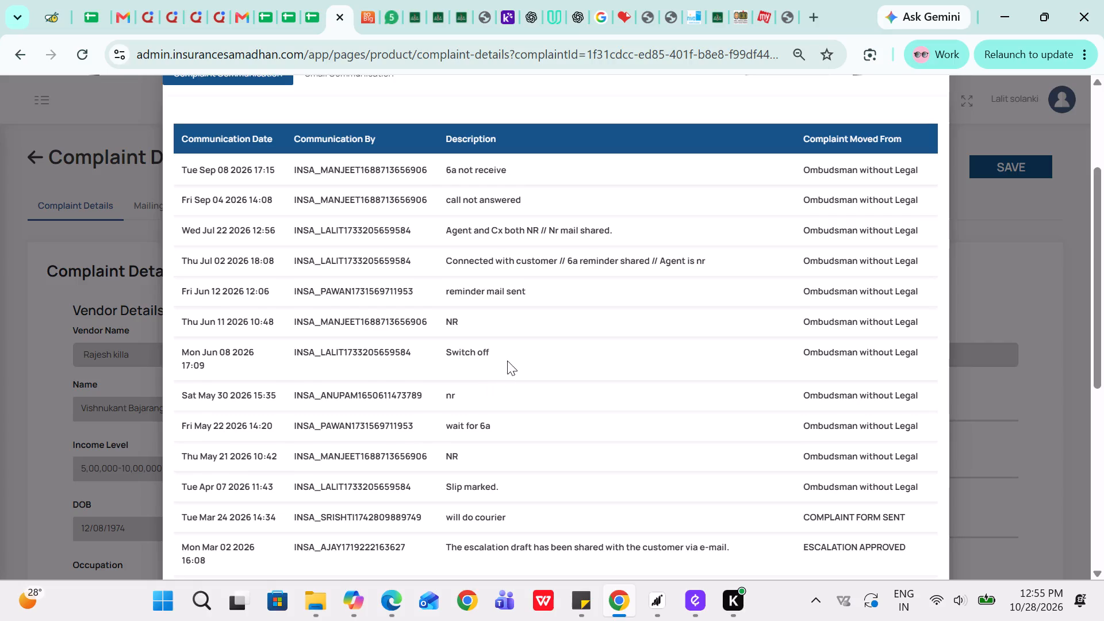
drag(517, 363, 335, 310)
click(470, 301)
scroll(626, 361, up, 10)
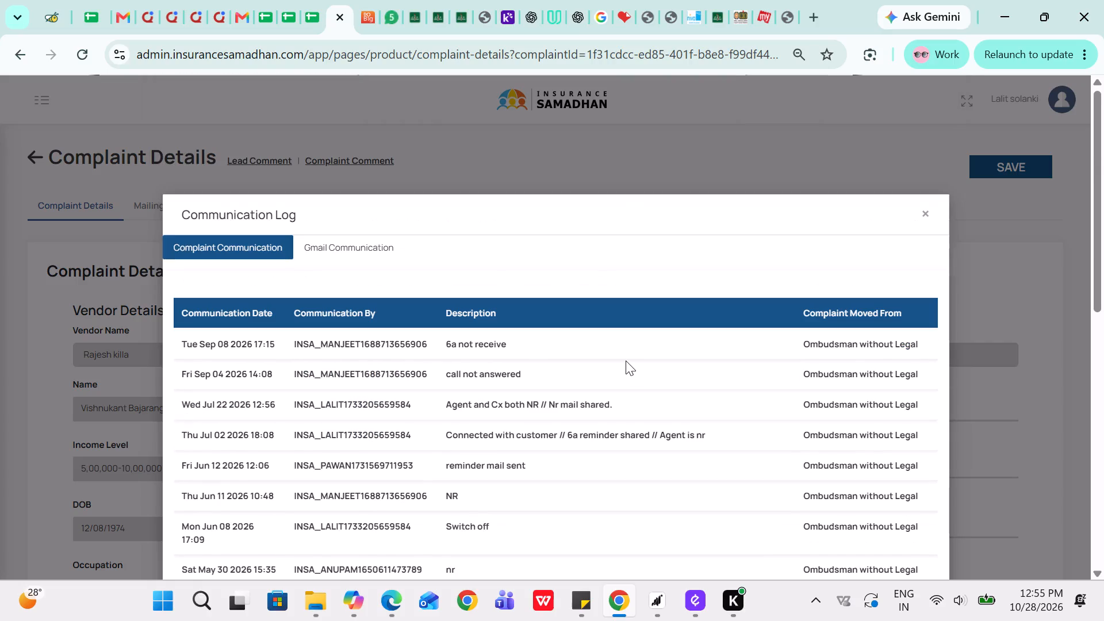
click(446, 161)
Send the Form 6A Reminder Mail to the Ahmedabad Ombudsman from Other Actions, using the Single reminder type.
click(795, 204)
scroll(655, 225, down, 3)
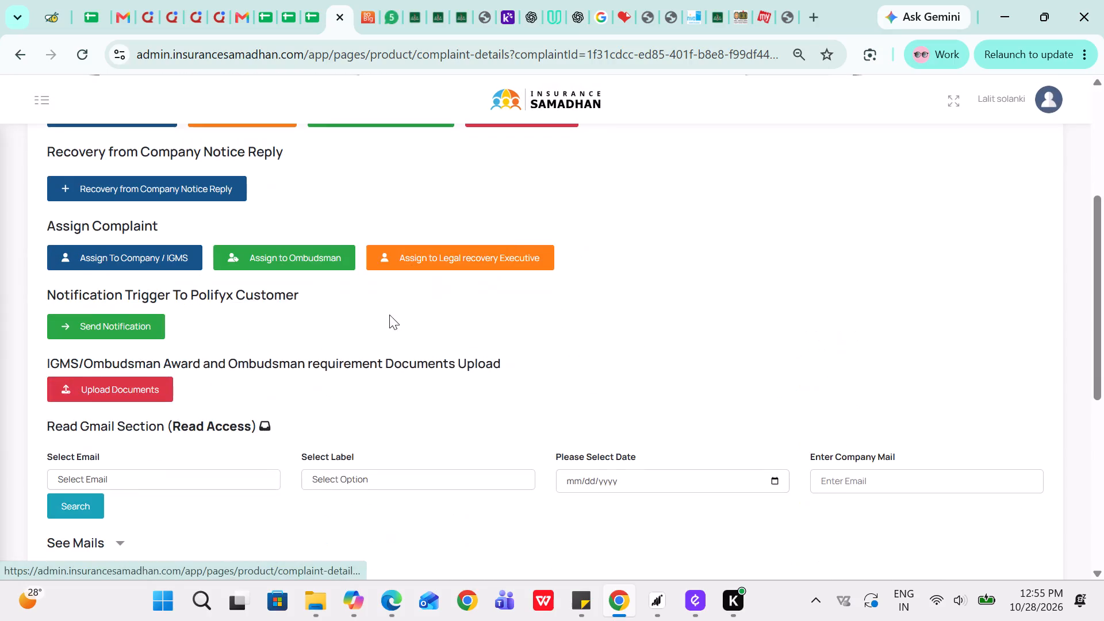
scroll(105, 418, down, 2)
click(110, 433)
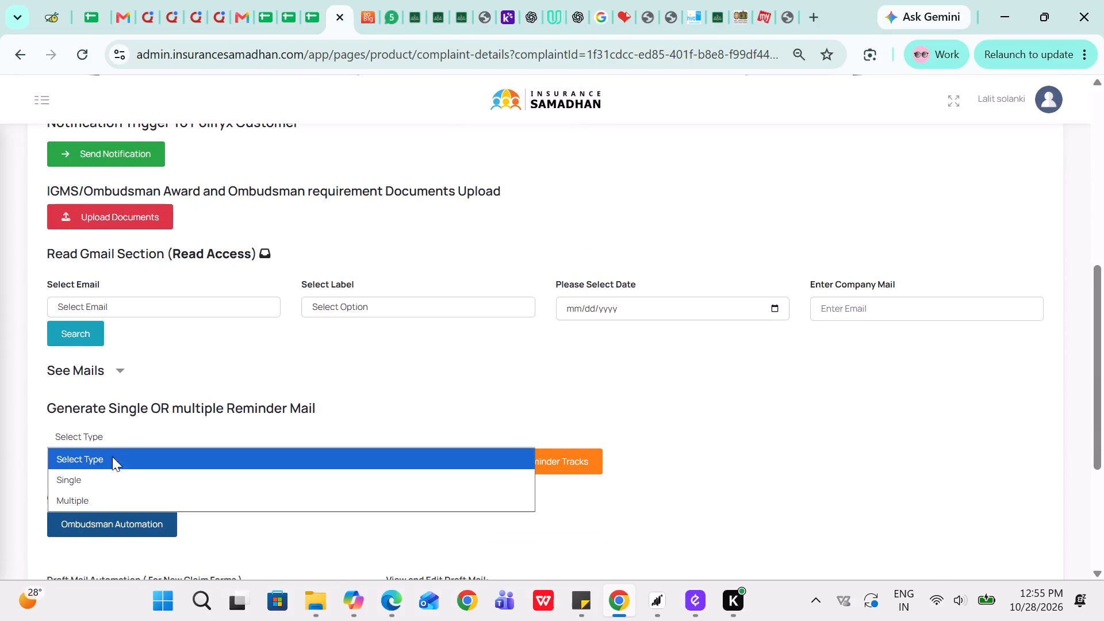
click(111, 480)
scroll(305, 379, down, 2)
scroll(216, 446, down, 3)
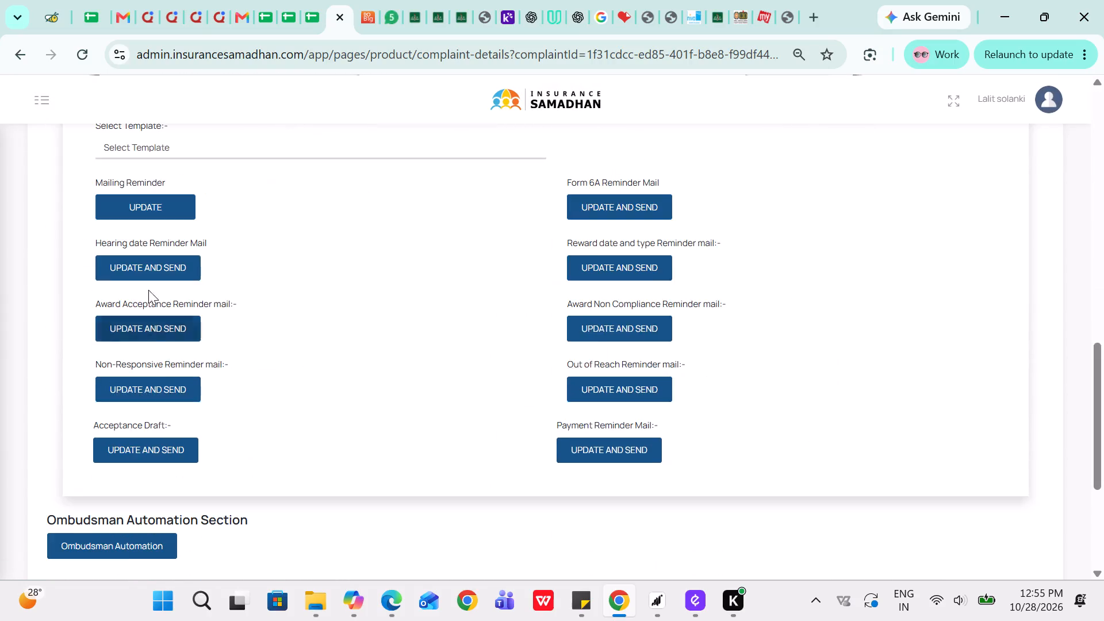
click(653, 202)
scroll(841, 309, down, 6)
scroll(815, 328, up, 1)
scroll(814, 328, down, 2)
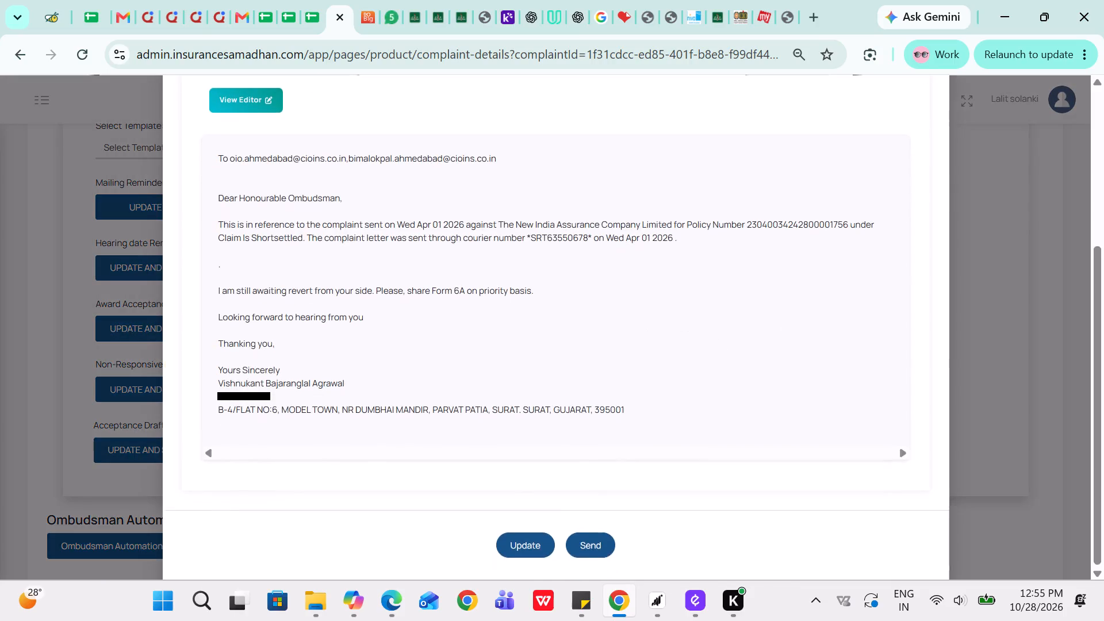
click(585, 549)
click(637, 164)
scroll(657, 333, up, 4)
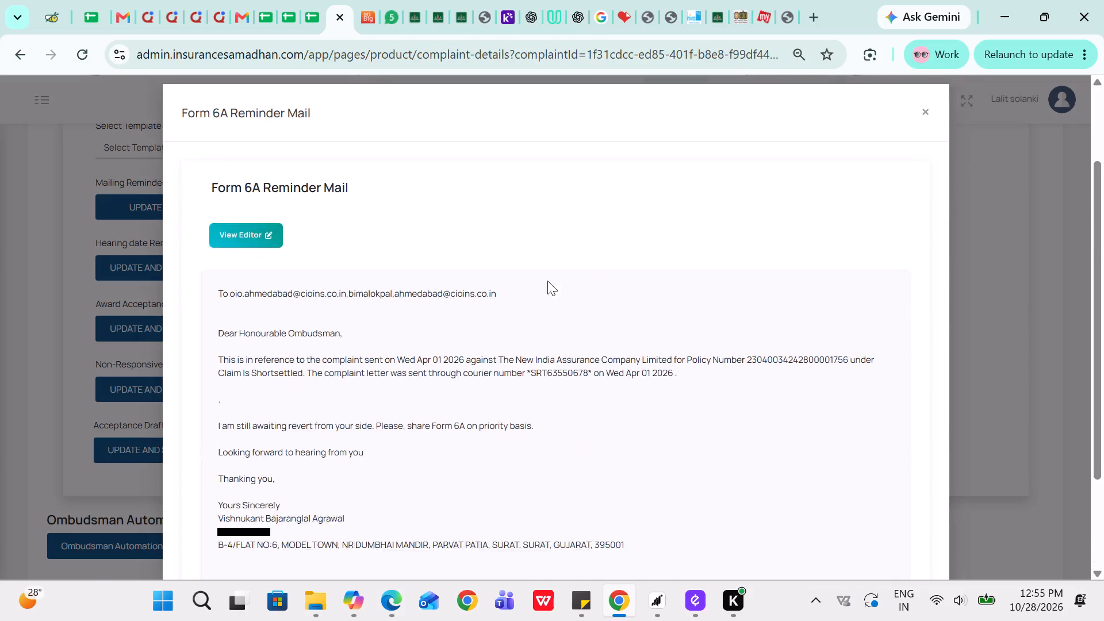
scroll(547, 281, up, 20)
scroll(547, 281, up, 18)
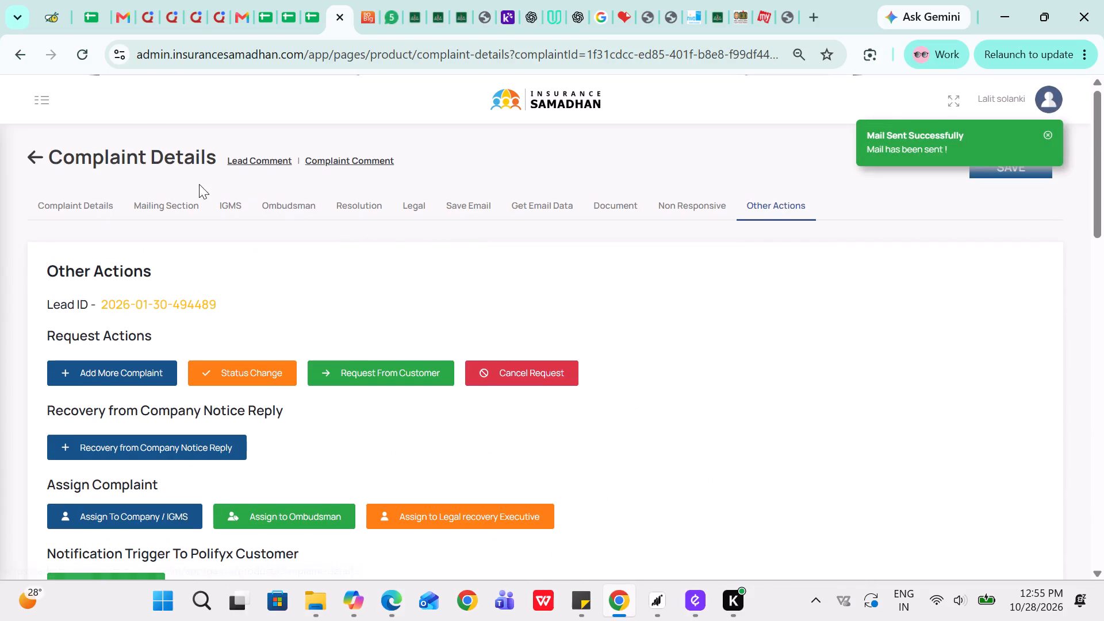
Review the customer's name, email and phone in the Complaint Details form, and return to the complaints list.
click(89, 205)
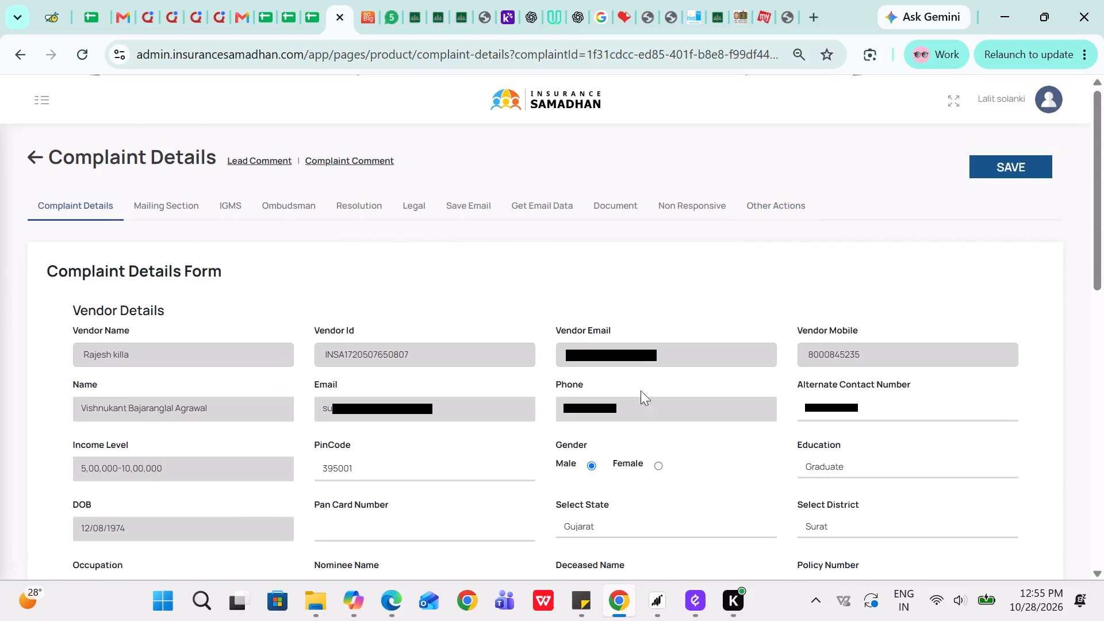
drag(686, 408, 371, 374)
drag(493, 402, 140, 398)
click(362, 290)
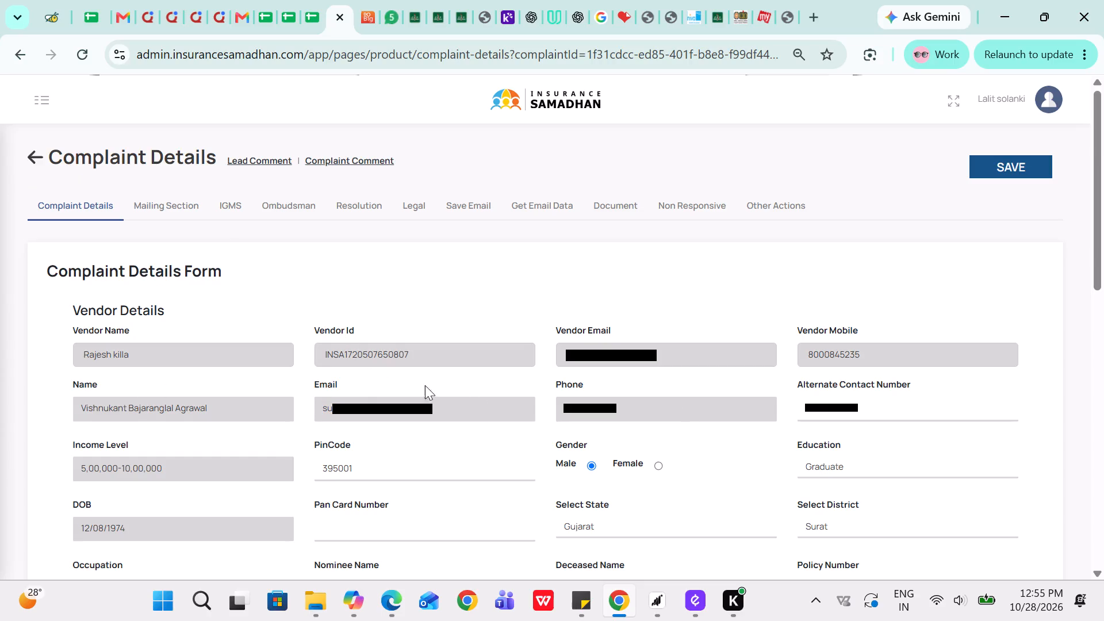
drag(476, 407, 167, 419)
click(218, 264)
click(38, 153)
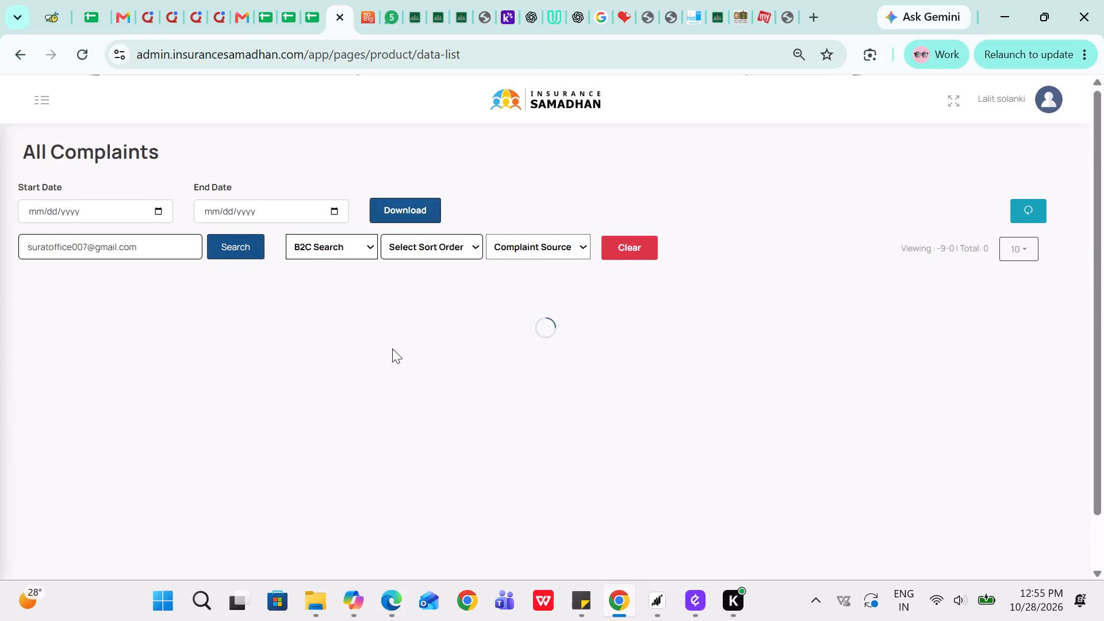
Examine the listed complaints' statuses, hearing dates and insurance companies.
scroll(455, 354, down, 16)
scroll(521, 358, down, 4)
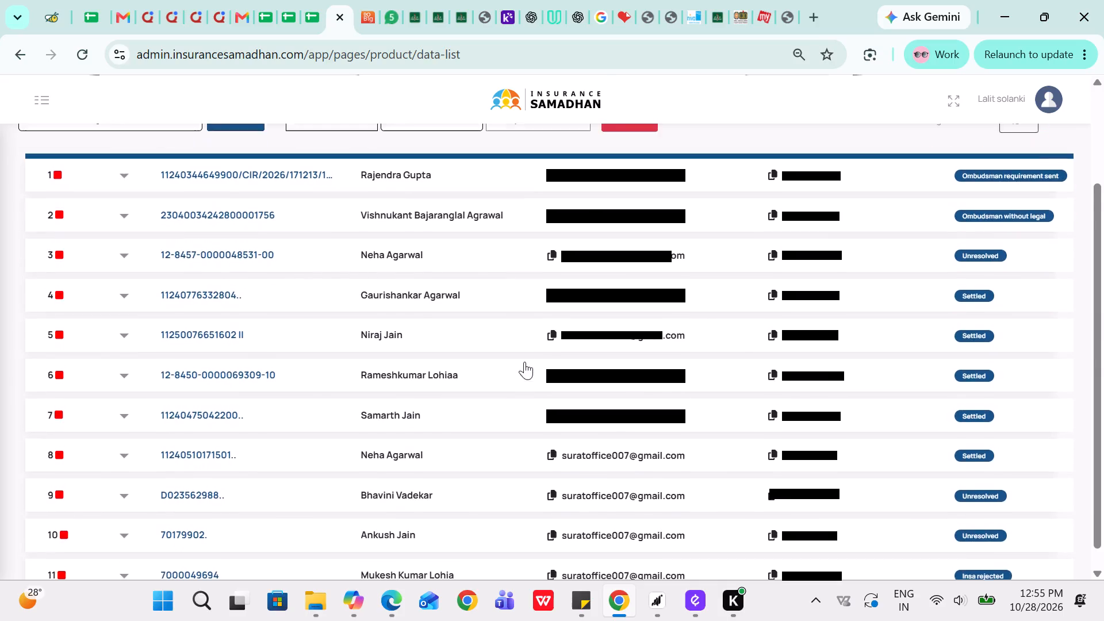
scroll(554, 377, up, 10)
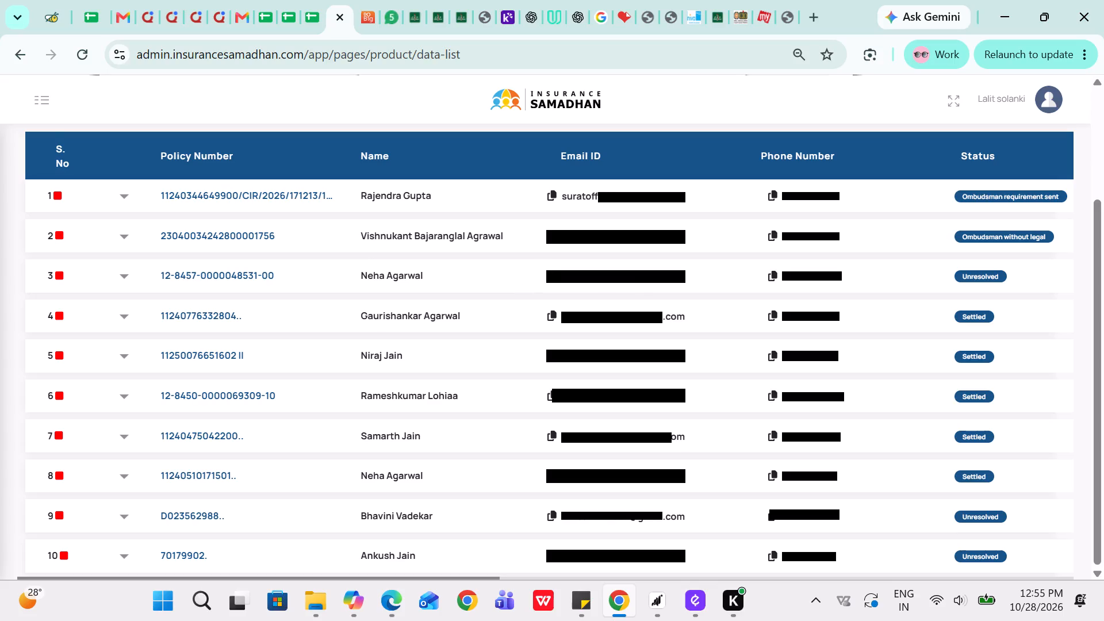
scroll(622, 282, left, 3)
scroll(622, 282, up, 1)
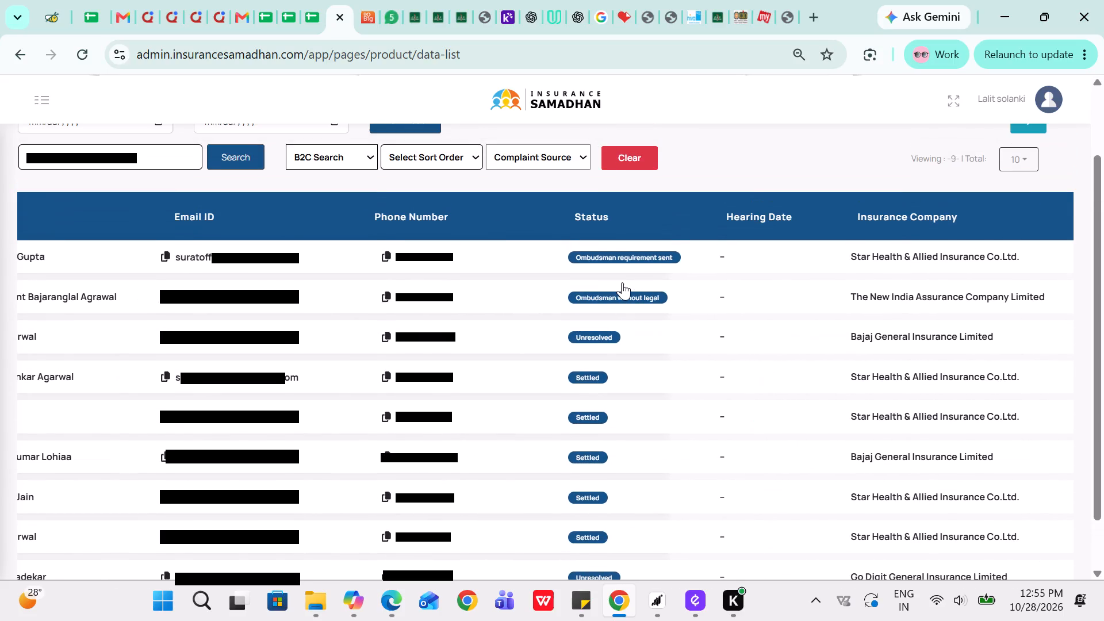
scroll(622, 282, right, 3)
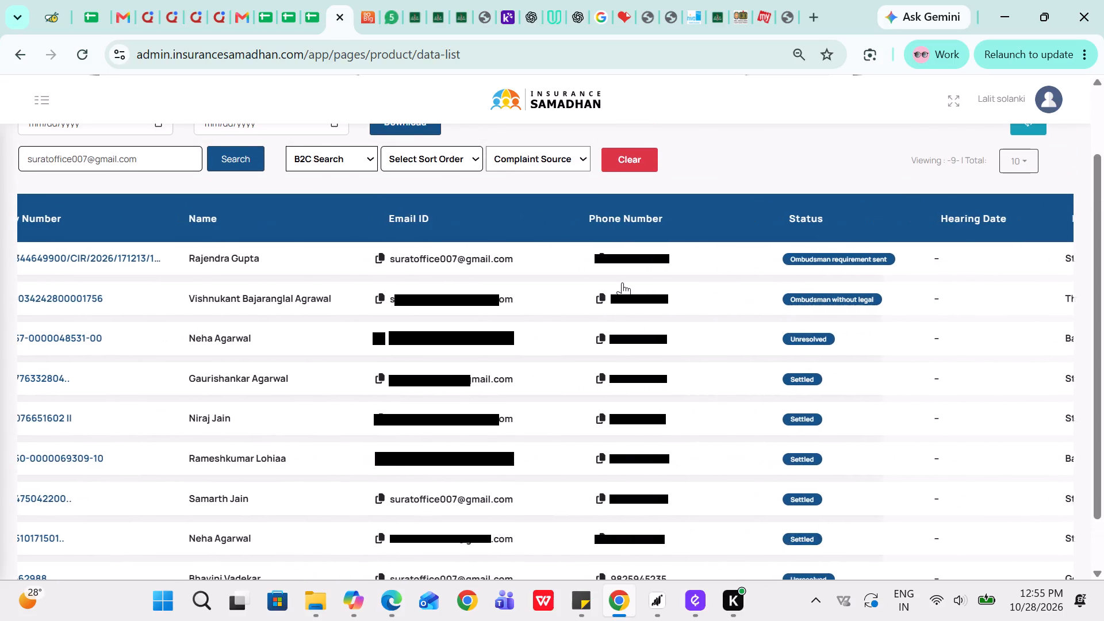
scroll(489, 304, right, 2)
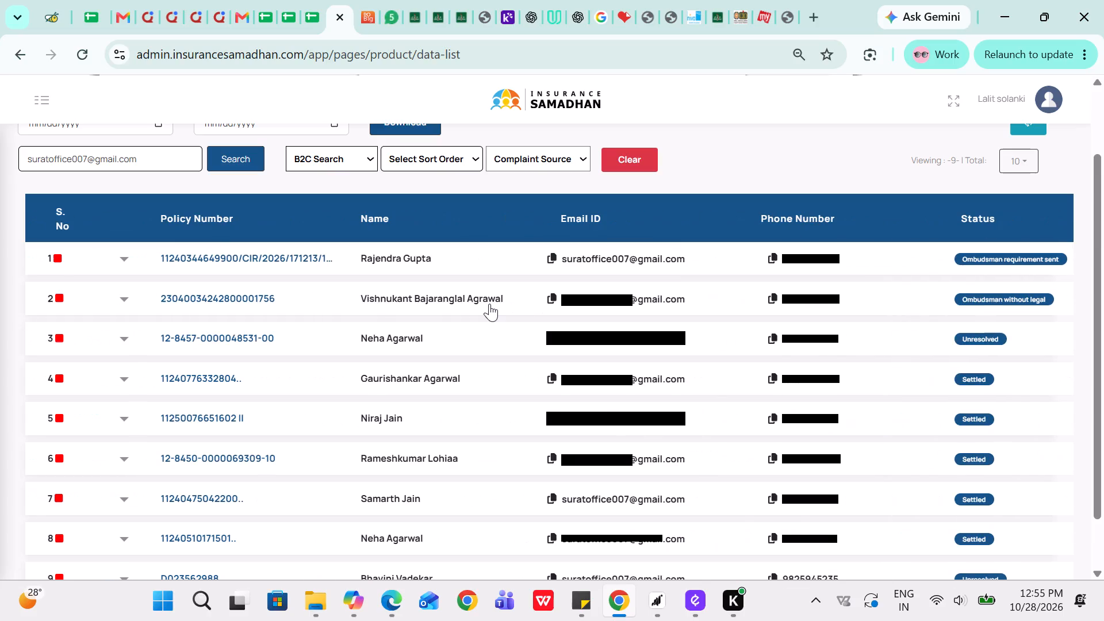
scroll(489, 304, left, 2)
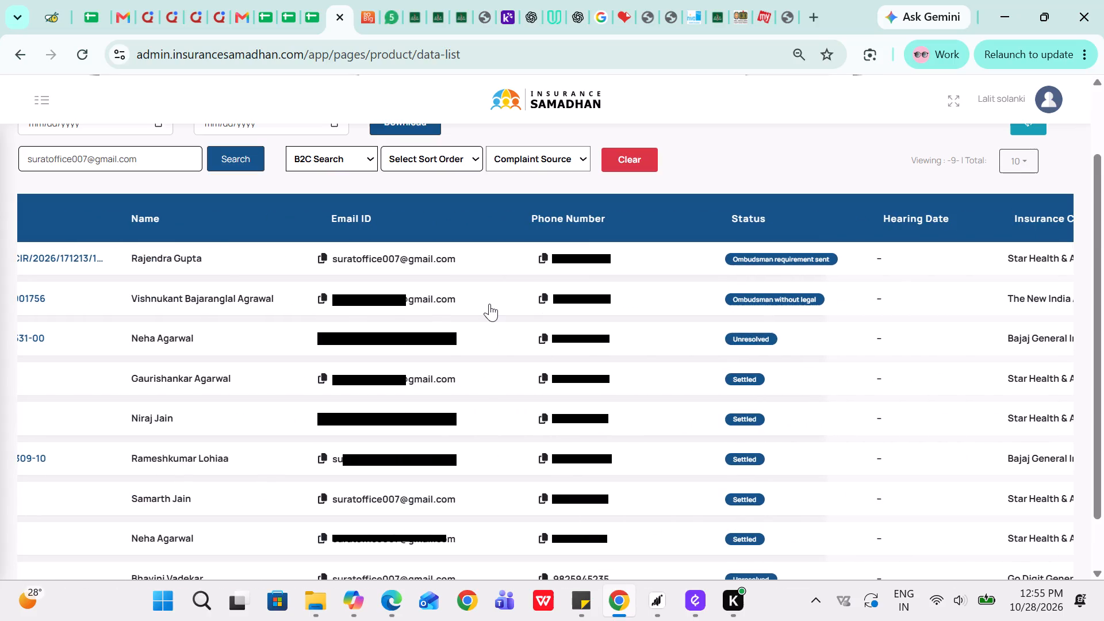
scroll(489, 304, left, 2)
scroll(489, 304, right, 1)
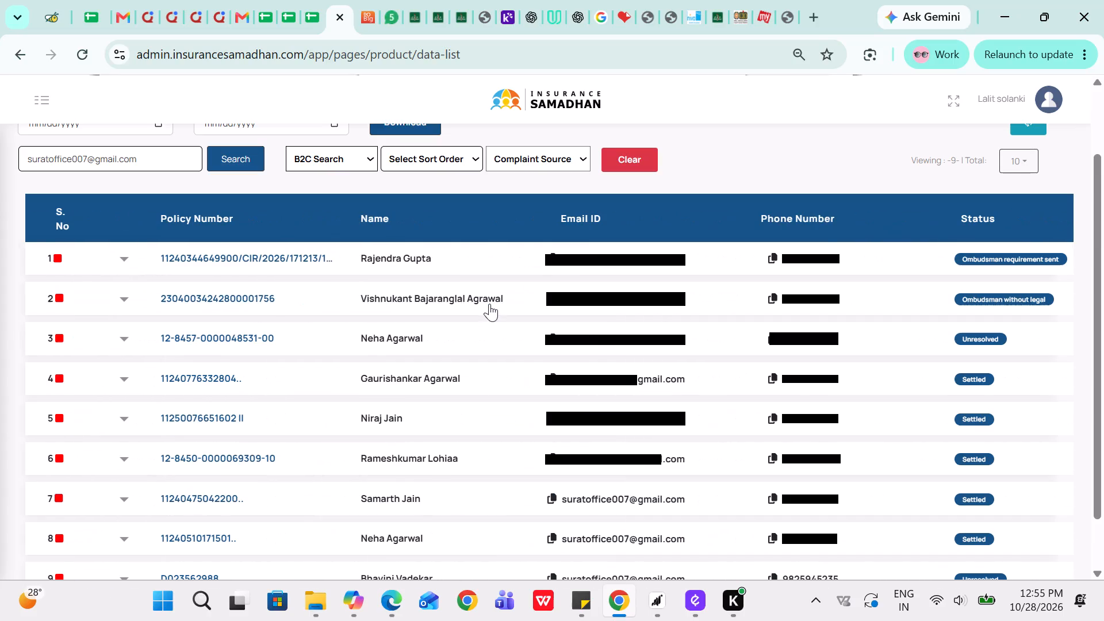
scroll(489, 304, left, 2)
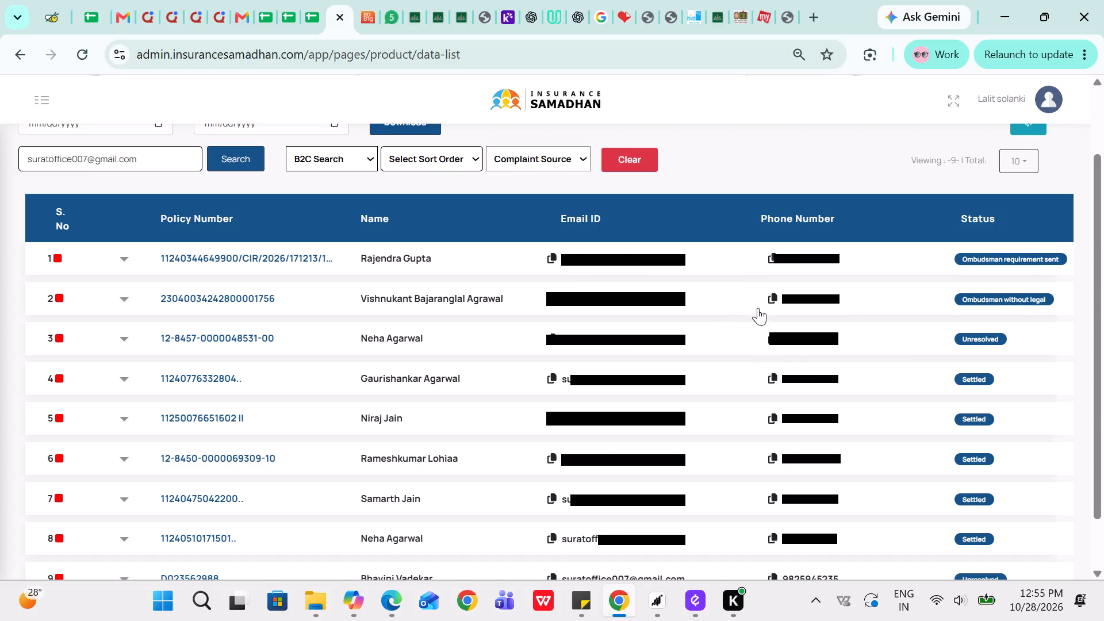
Expand the action options for the second complaint in the list, with status Ombudsman without legal.
click(743, 298)
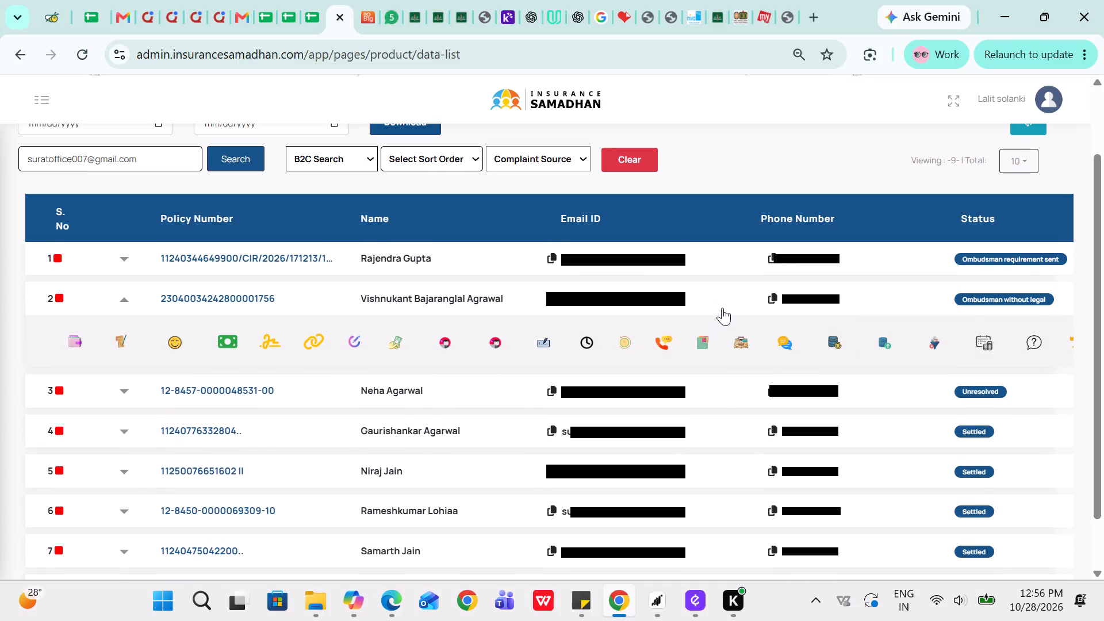
Open the first listed complaint's details and examine the requirement dates and courier tracking entries in its Ombudsman section.
scroll(714, 296, up, 1)
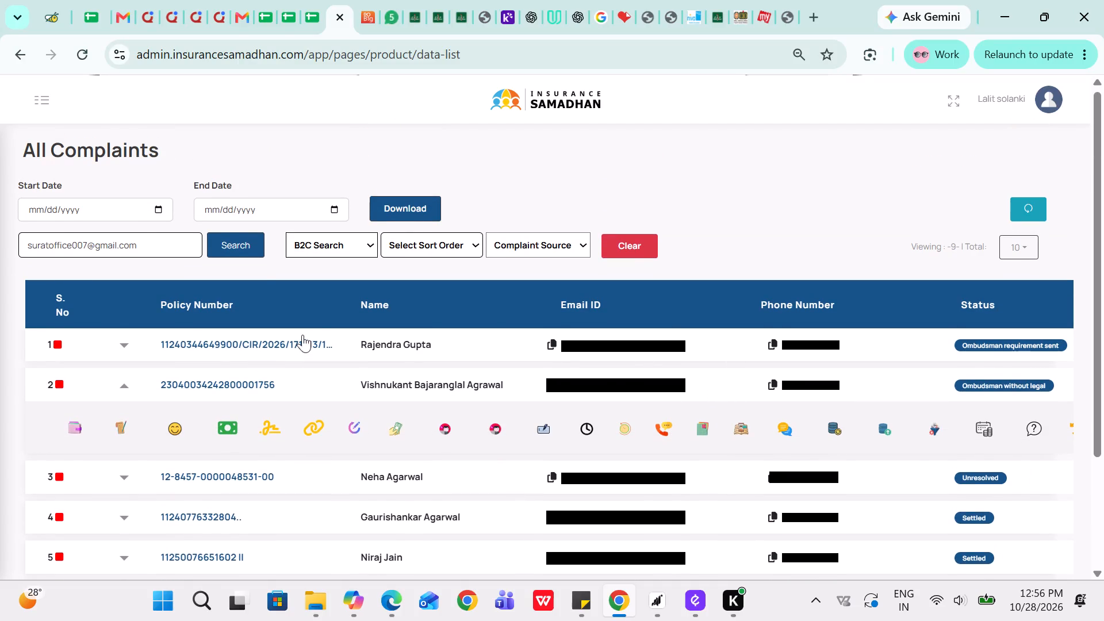
click(302, 335)
click(304, 343)
click(316, 206)
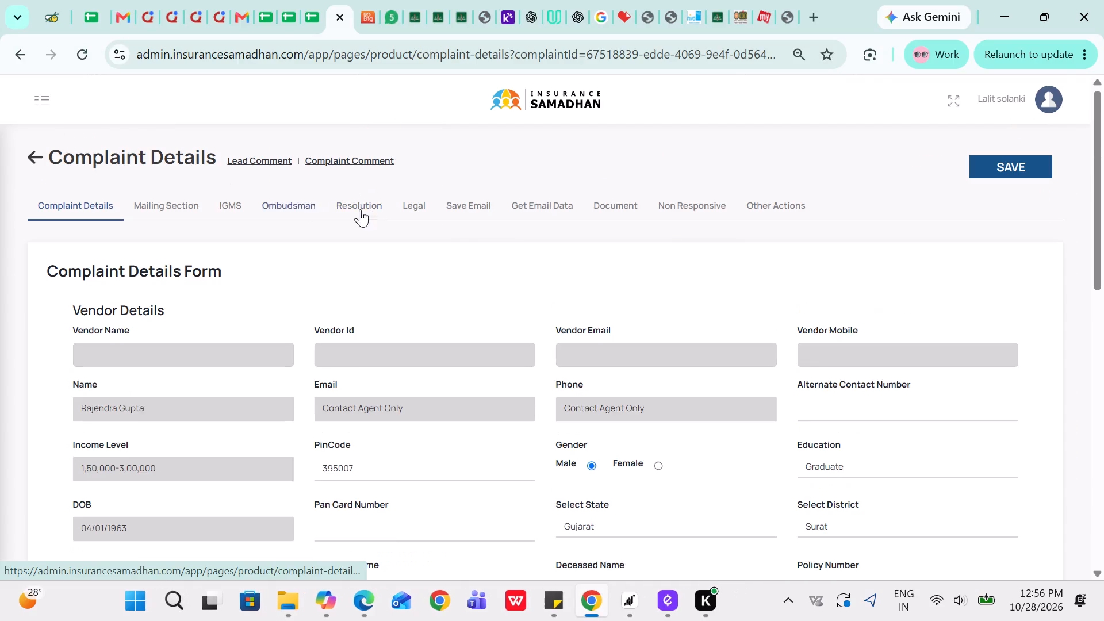
scroll(389, 204, down, 5)
scroll(564, 290, down, 3)
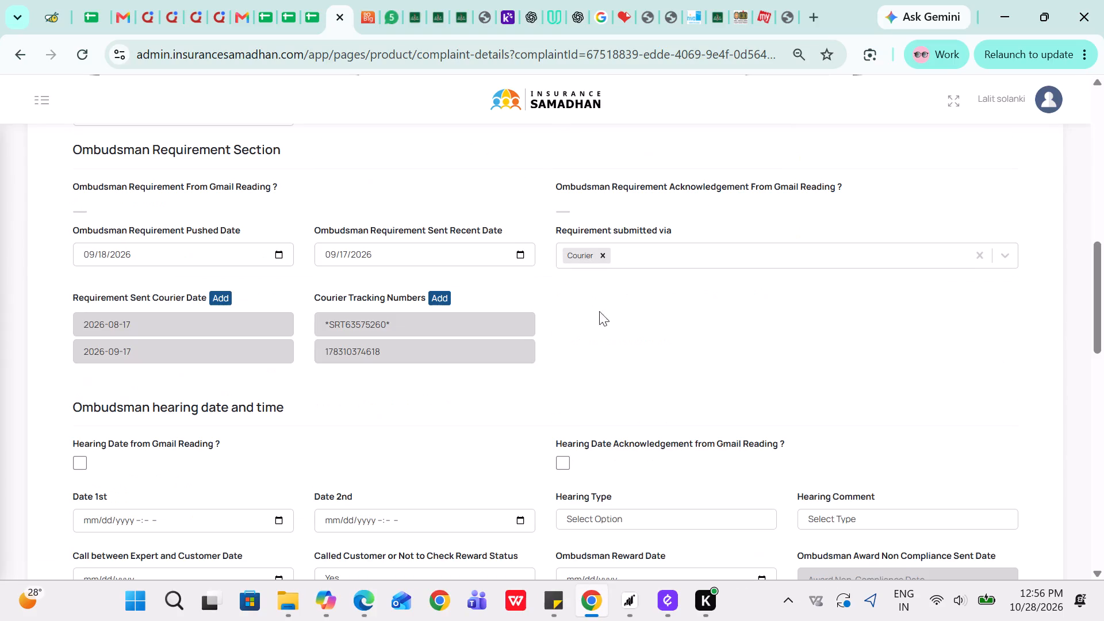
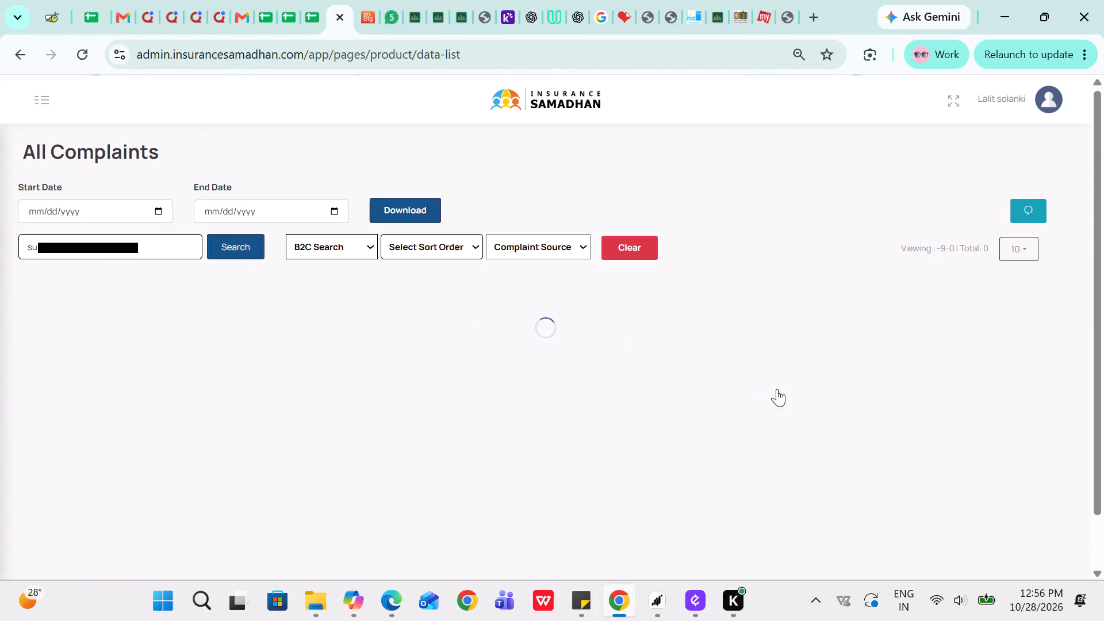
Add a comment reading "6a reminder shared." to the communication history of the second listed complaint, marked Ombudsman without legal.
scroll(837, 410, down, 5)
click(741, 338)
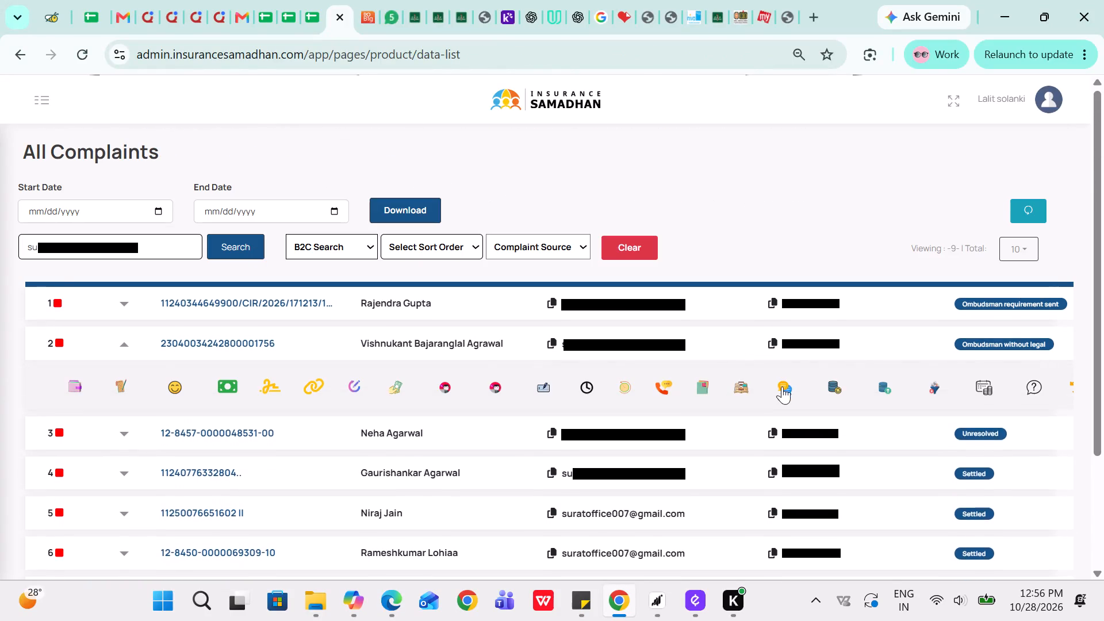
click(780, 384)
scroll(684, 425, down, 13)
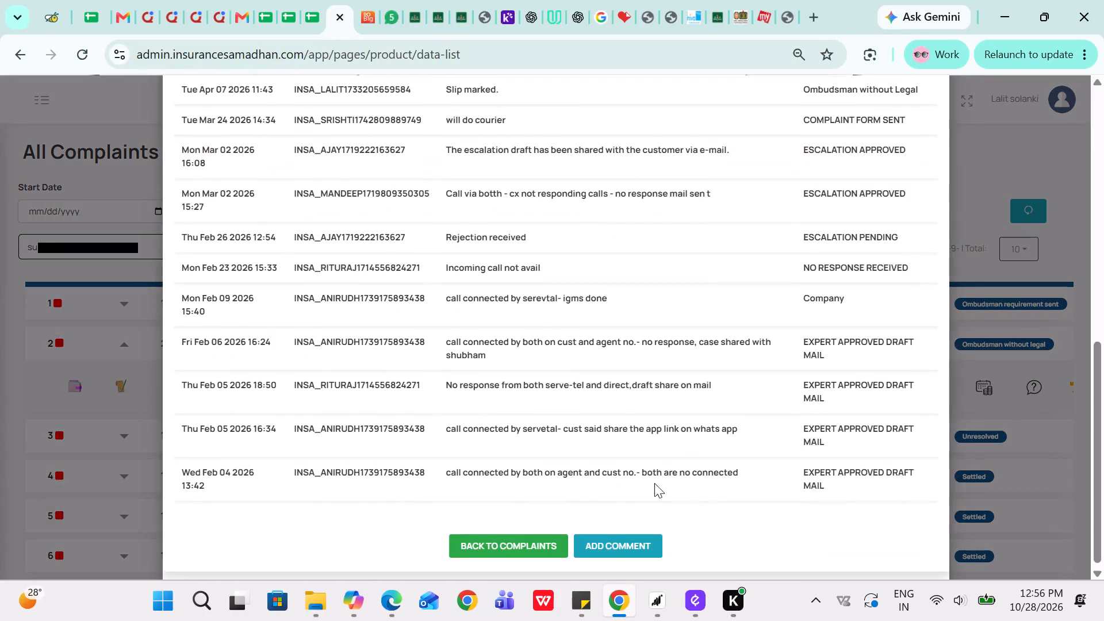
scroll(654, 483, down, 3)
click(623, 557)
click(619, 547)
click(608, 409)
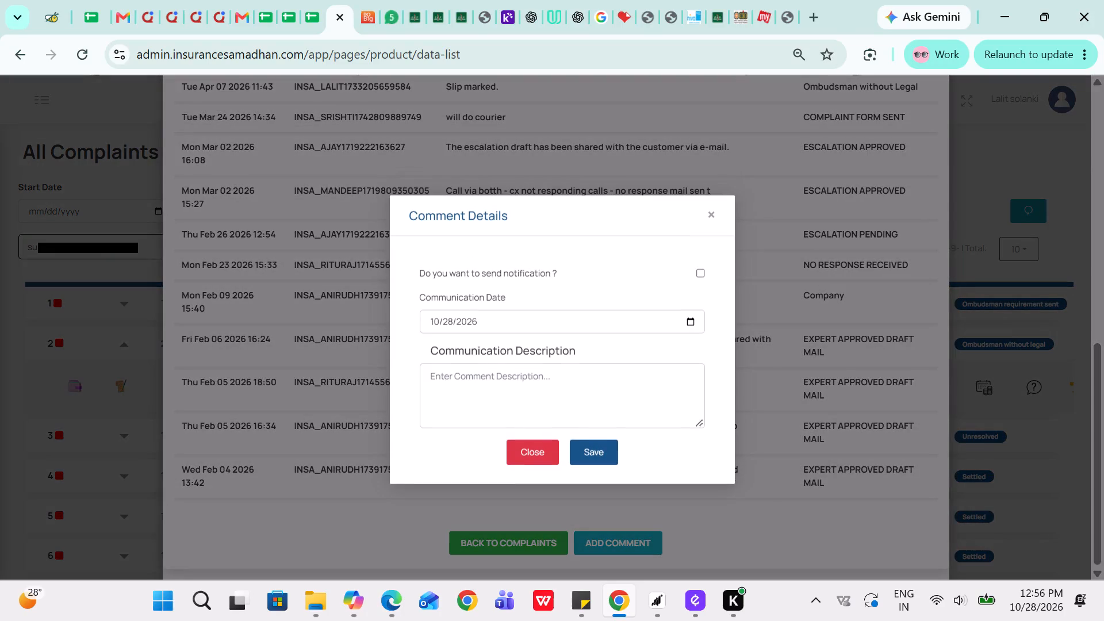
text(6a reminder shared.)
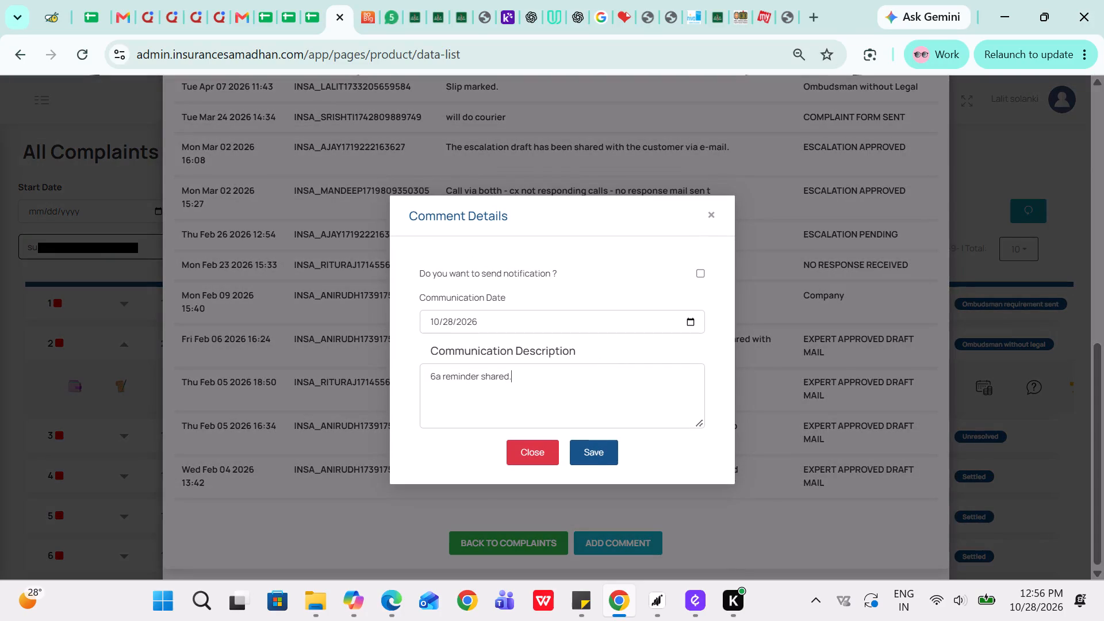
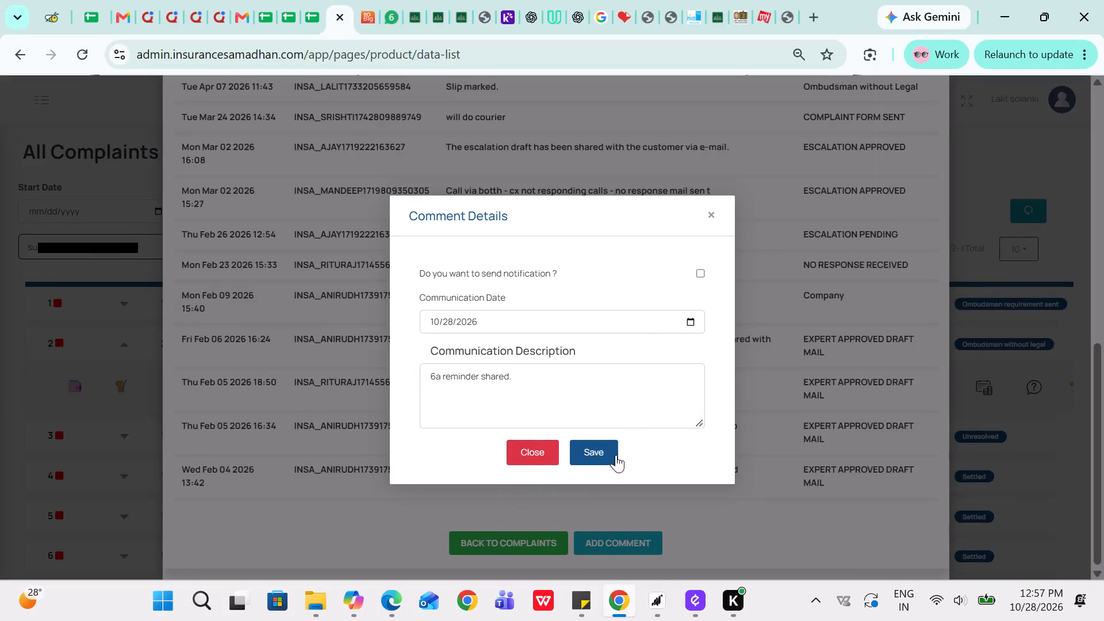
Save the "6a reminder shared." comment, check its entry in the Communication Log and close the log.
click(605, 442)
scroll(449, 444, up, 2)
scroll(444, 444, down, 1)
scroll(440, 441, up, 8)
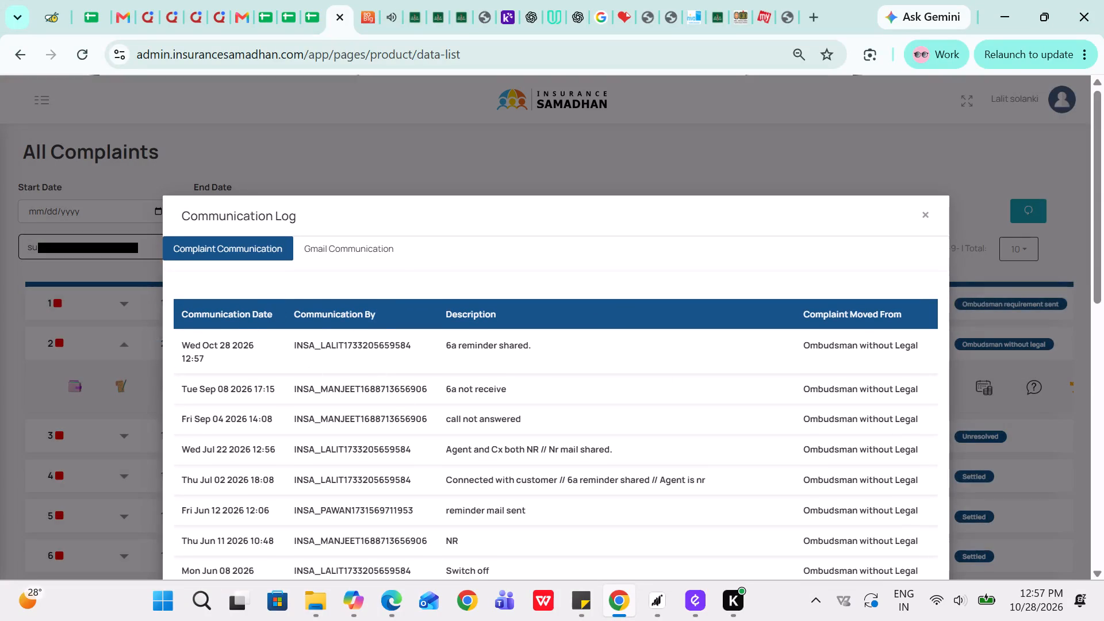
scroll(377, 345, up, 5)
click(347, 134)
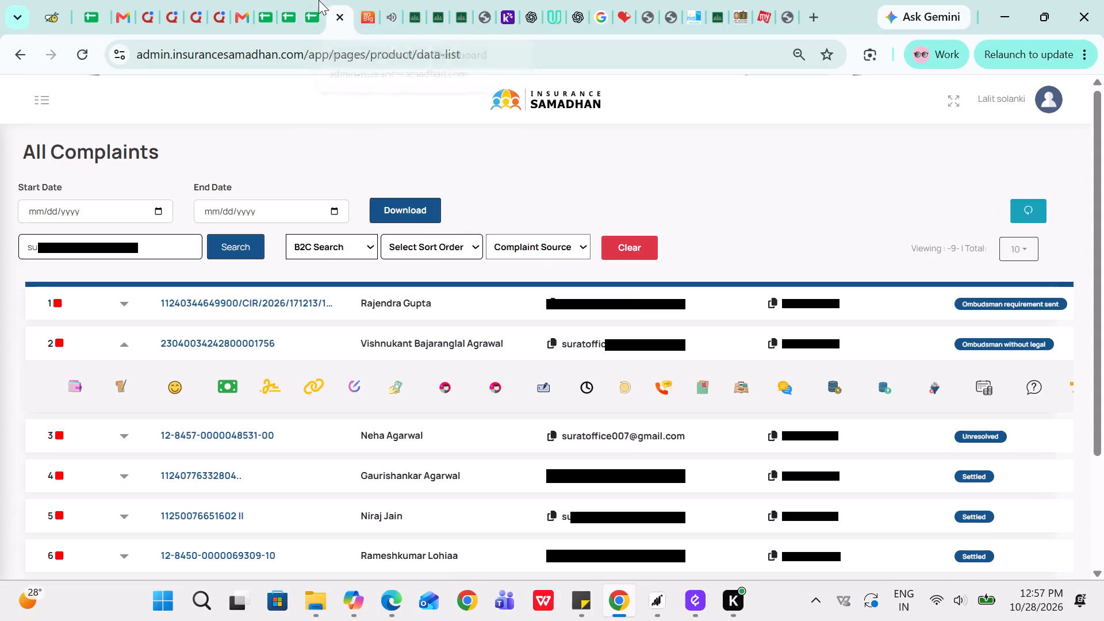
Copy the phone number from row 29 of the Oct 27 miss call sheet and search All Complaints for it.
scroll(457, 241, up, 6)
click(301, 0)
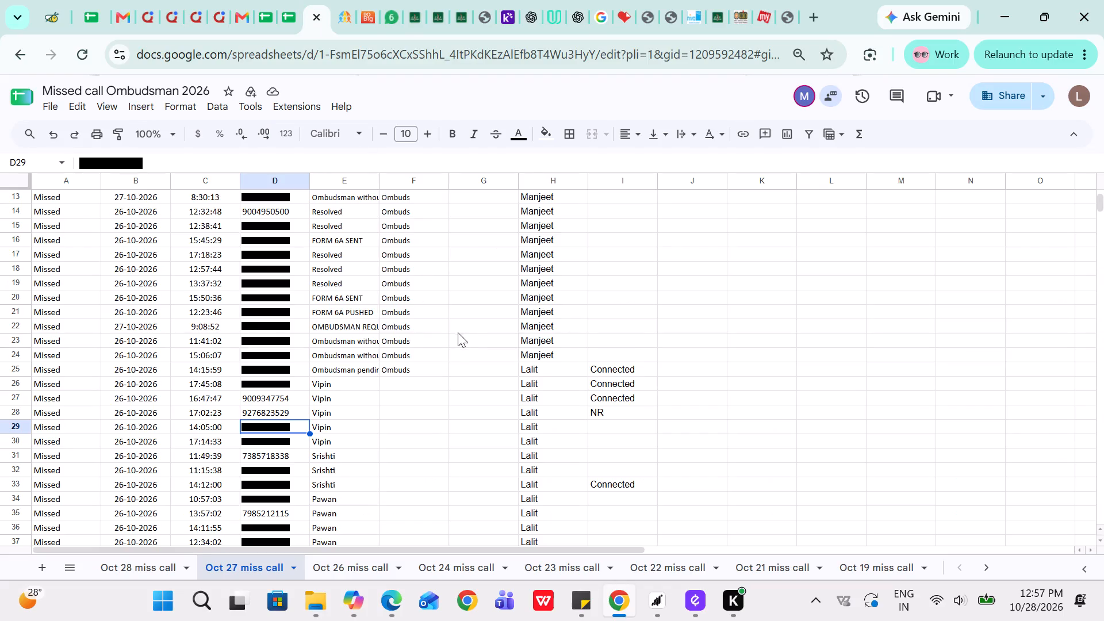
key(ctrl+c)
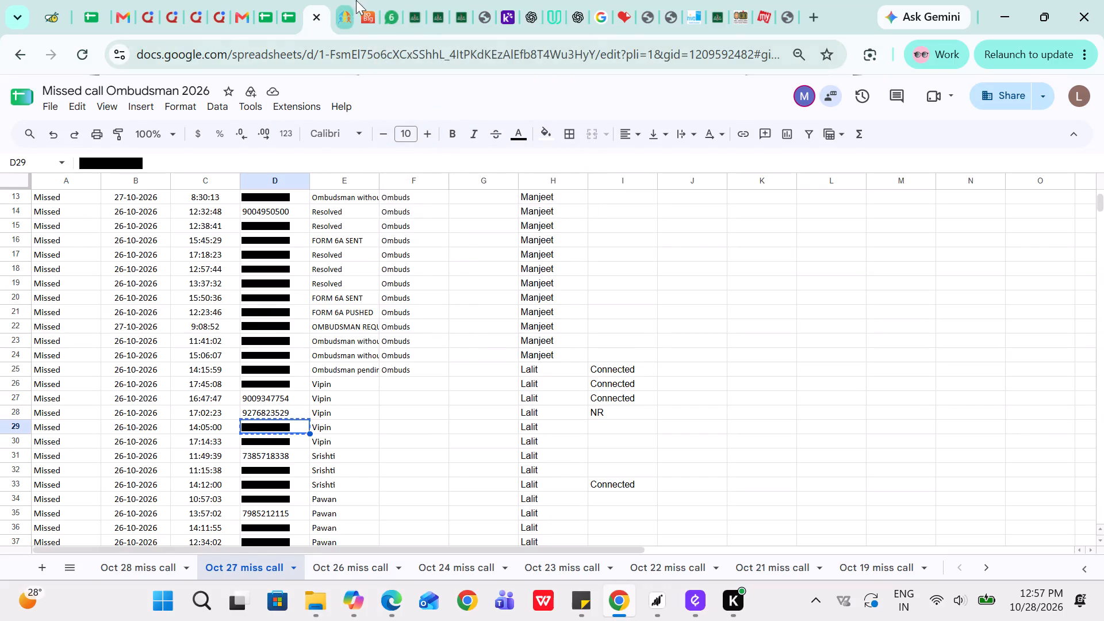
click(348, 0)
drag(156, 257, 0, 274)
key(ctrl+v)
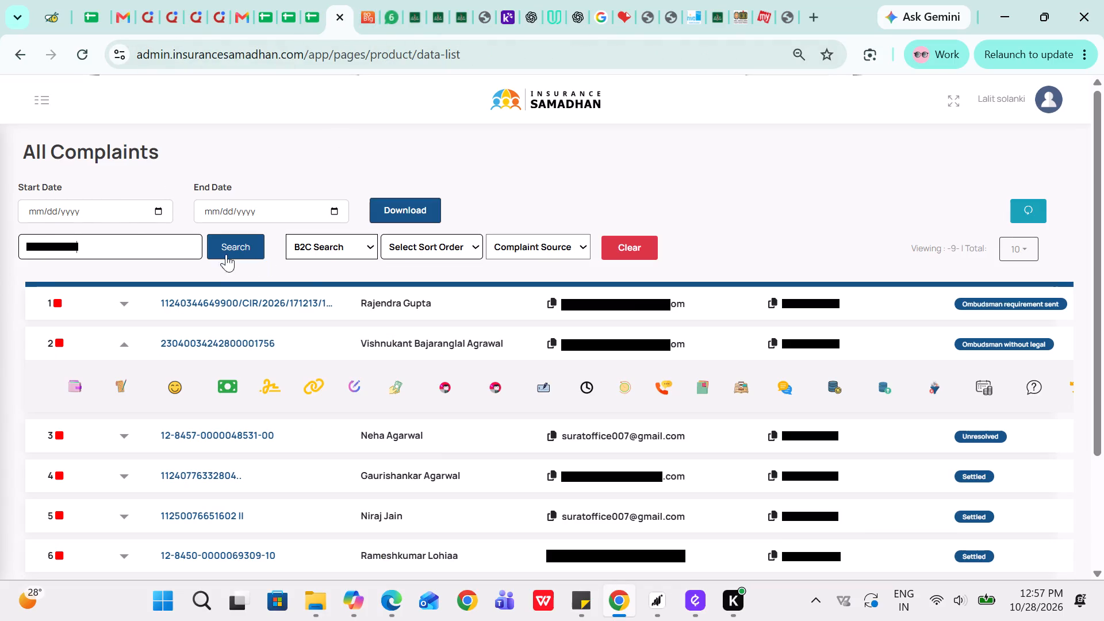
click(226, 252)
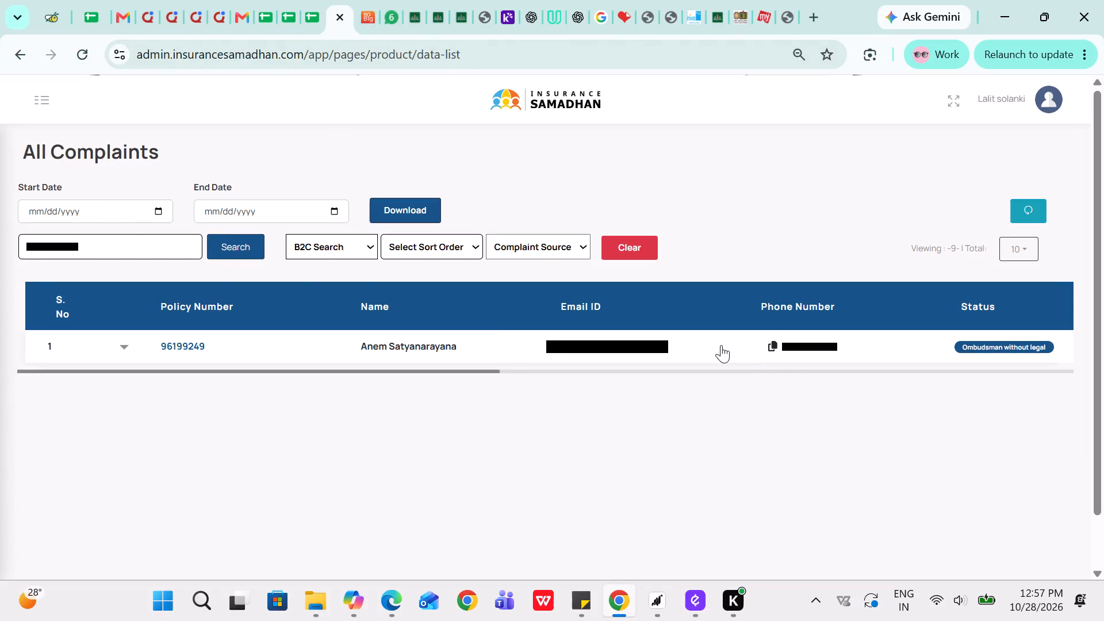
Expand the found complaint and examine the recent entries in its Communication Log.
click(719, 344)
click(789, 389)
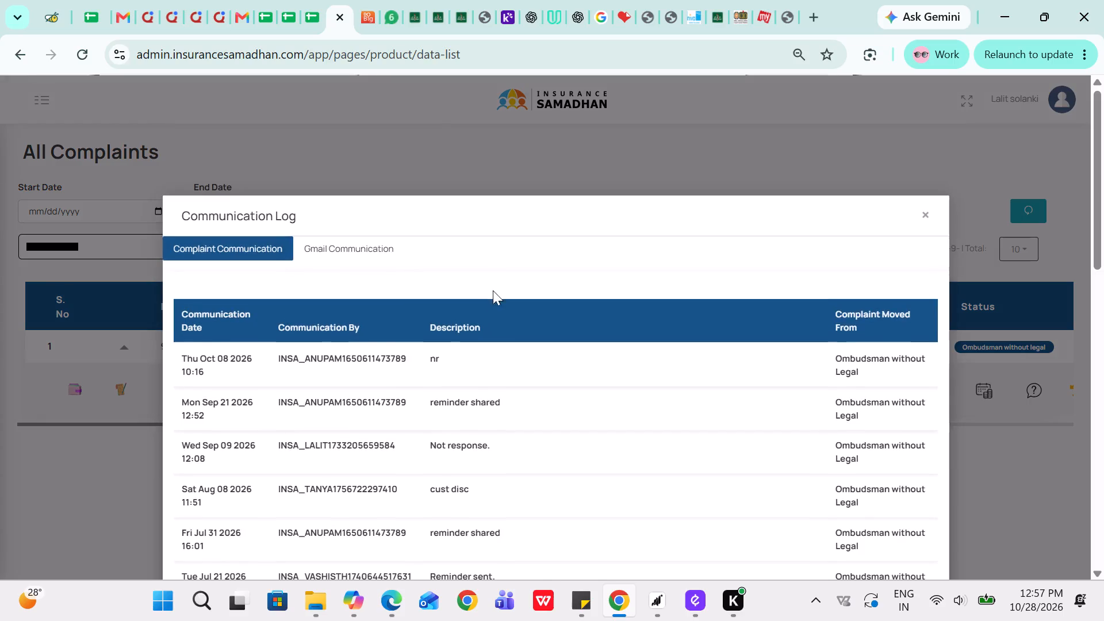
click(365, 176)
Copy the complaint's phone number and examine the dates in its status history.
click(772, 346)
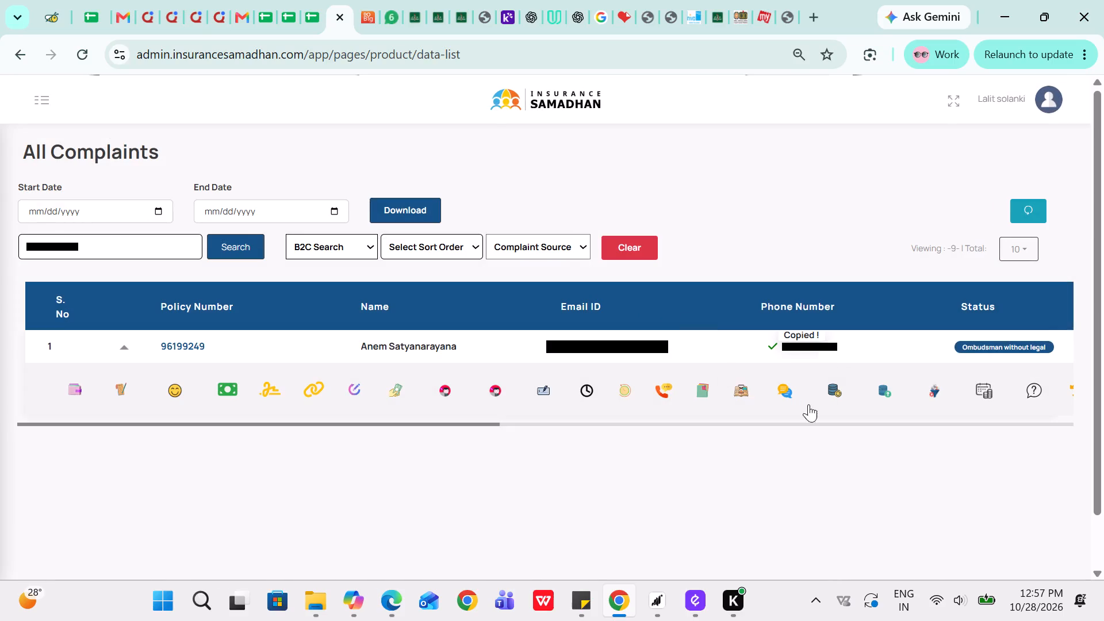
click(627, 391)
scroll(629, 397, down, 6)
scroll(624, 402, up, 1)
scroll(624, 402, down, 4)
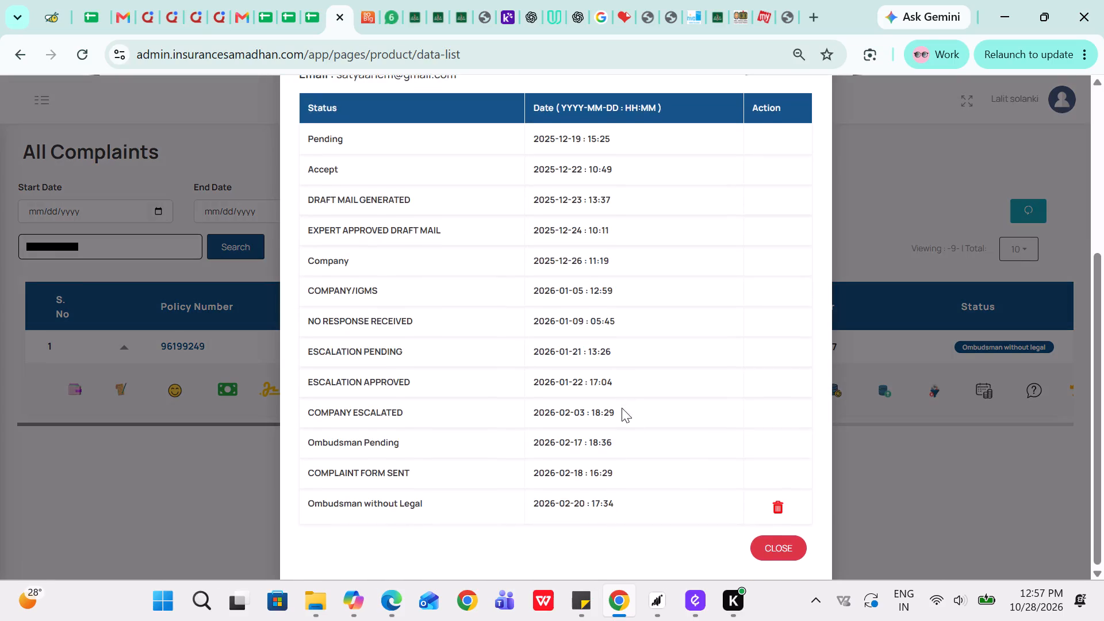
scroll(622, 408, down, 2)
Switch to the Smartflo dialer and call the customer on the copied phone number.
click(366, 0)
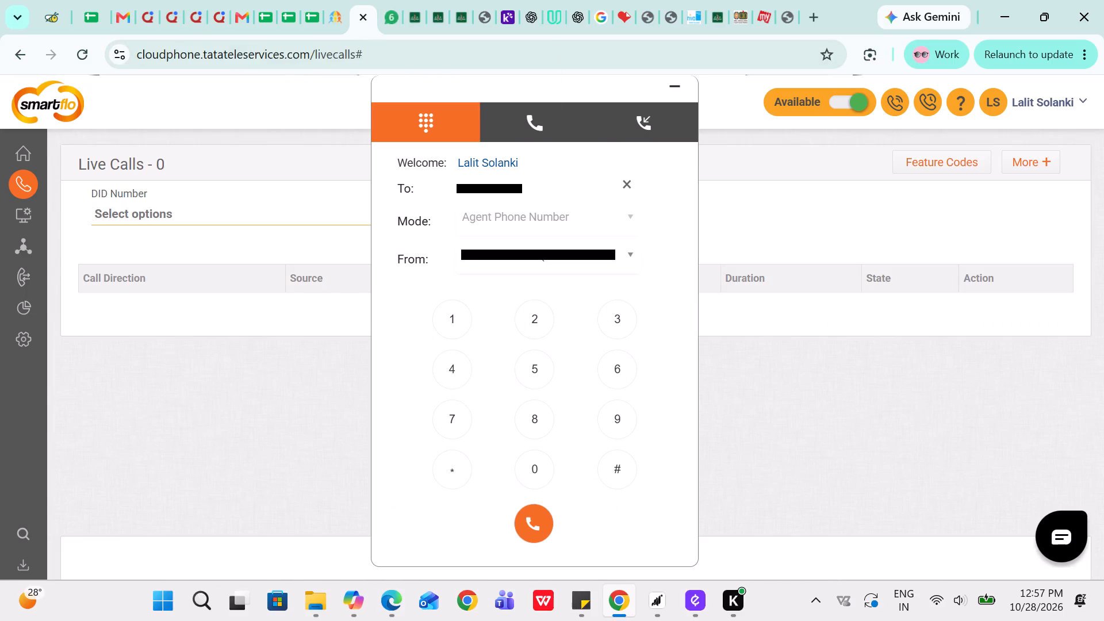
double_click(502, 190)
key(ctrl+v)
click(540, 528)
click(829, 509)
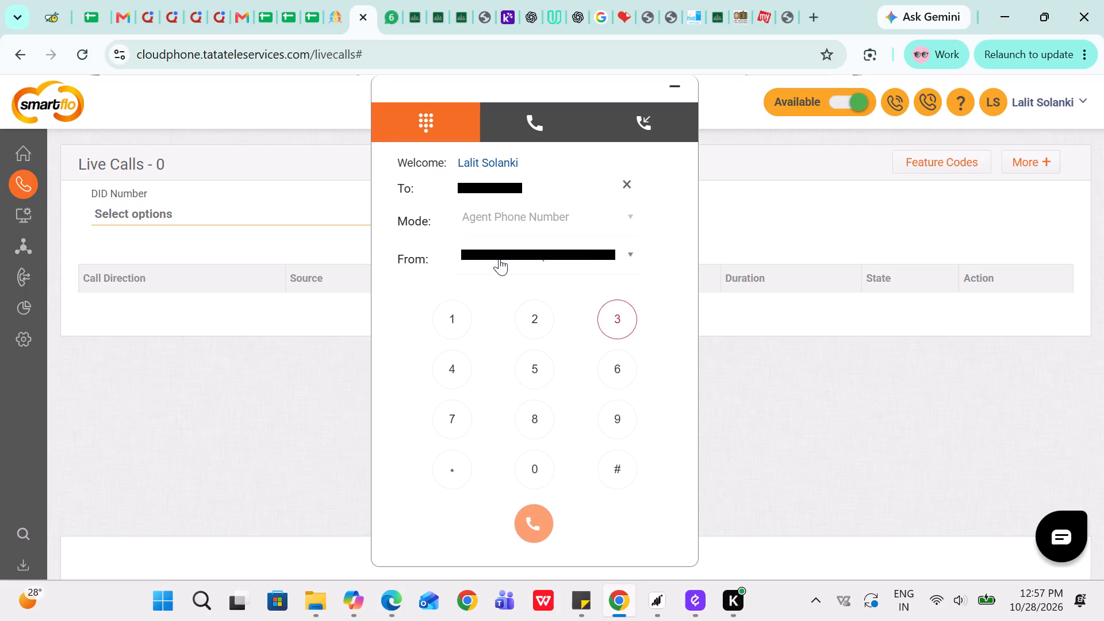
Return to All Complaints, close the status history and collapse the complaint's row of actions.
click(332, 0)
click(880, 318)
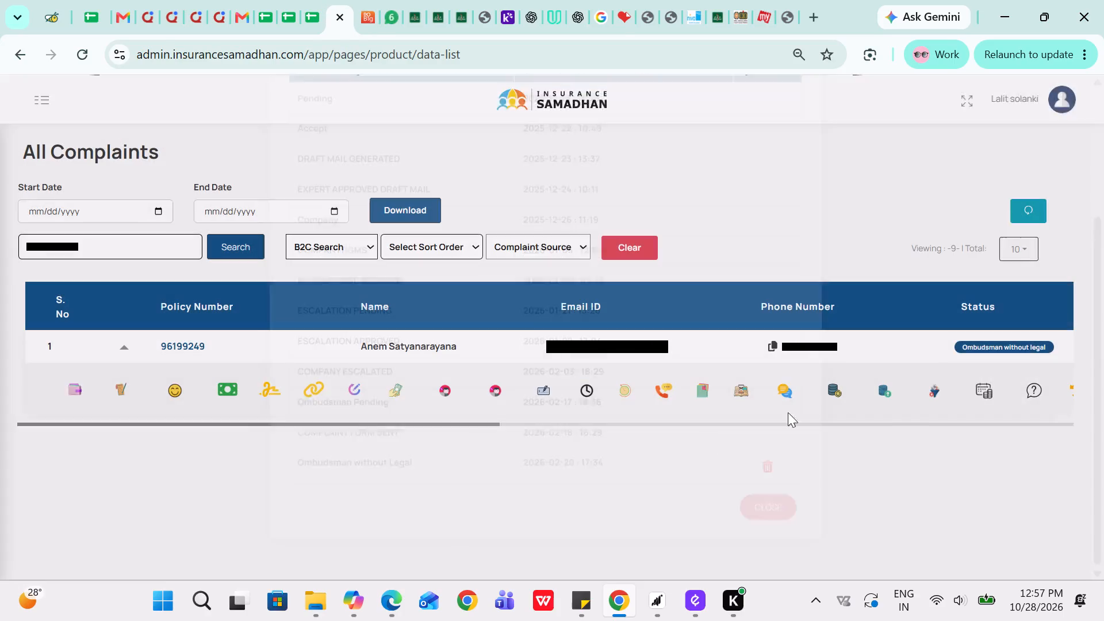
click(124, 345)
click(607, 509)
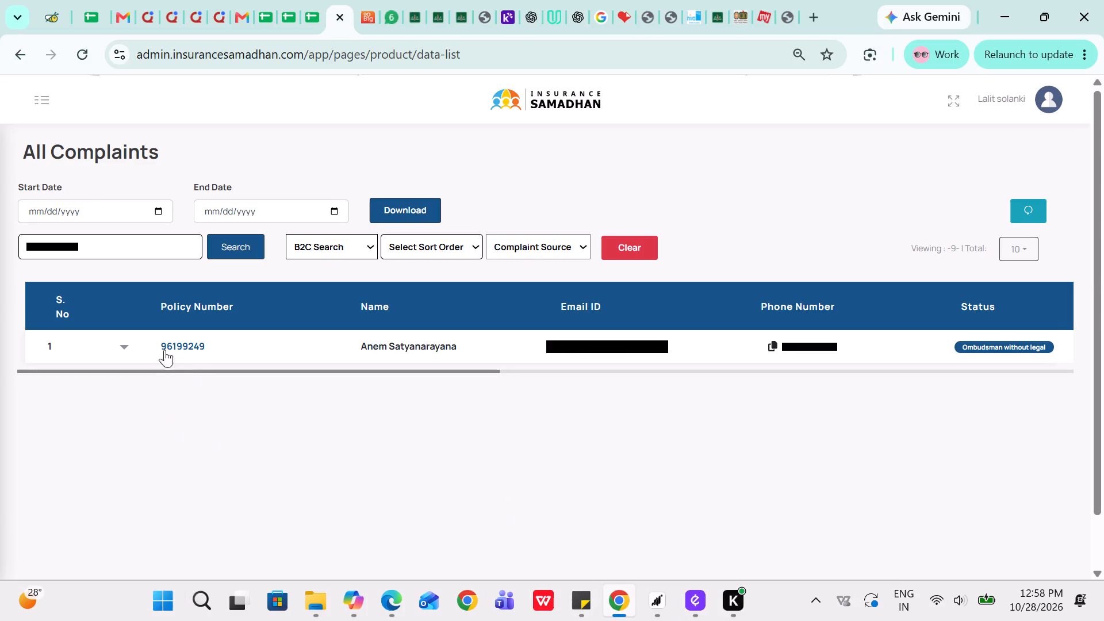
Open the listed complaint's Ombudsman section and check its complaint reference number and online complaint date.
click(189, 353)
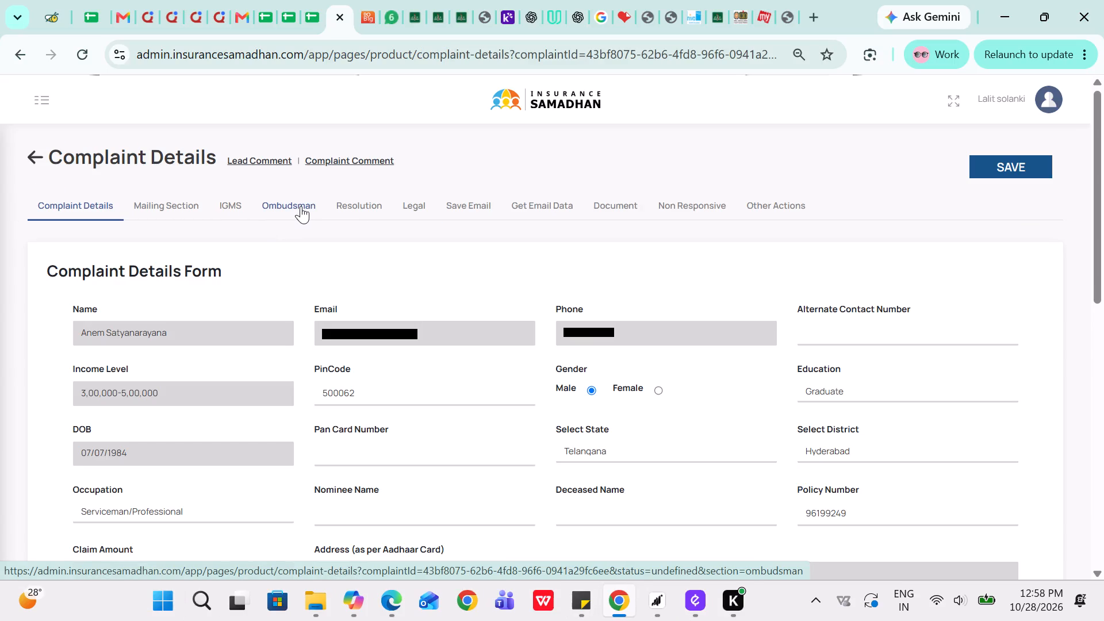
click(301, 206)
drag(555, 394, 312, 400)
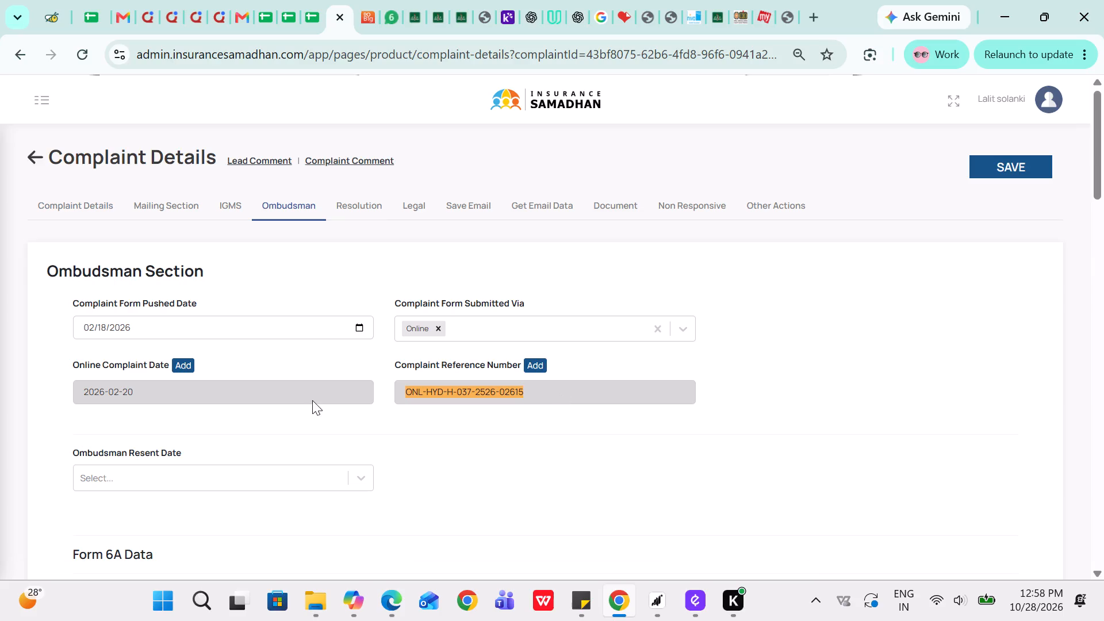
drag(246, 395, 0, 407)
In the Missed call Ombudsman 2026 spreadsheet, record "Connected" in column I of row 29 on the Oct 27 miss call sheet.
click(319, 0)
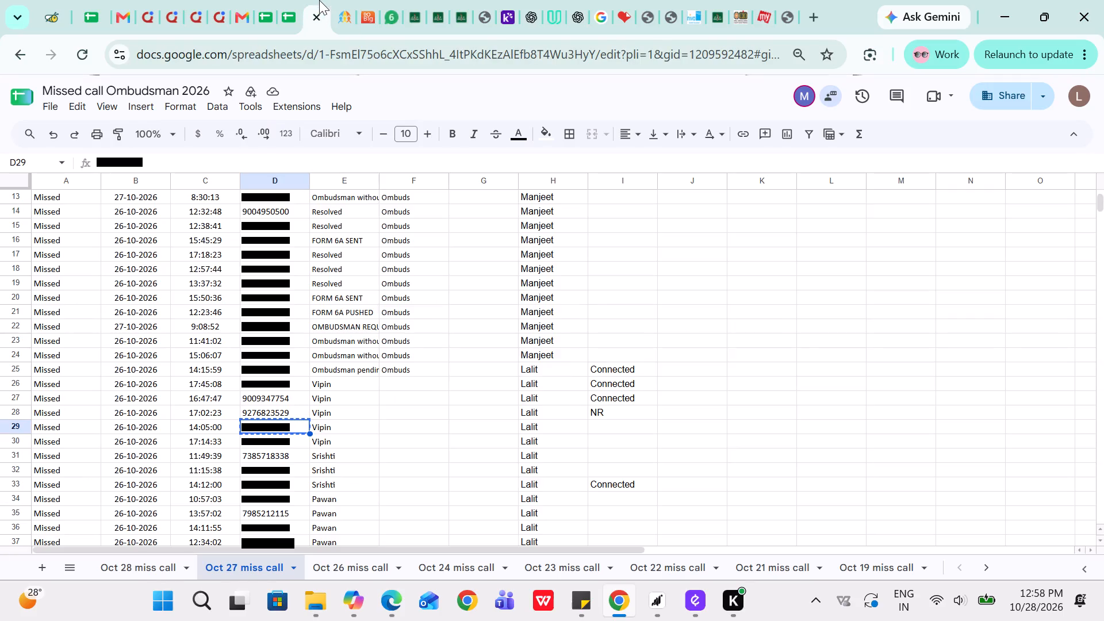
key(Right)
key(Right)
key(Right)
key(Right)
key(Right)
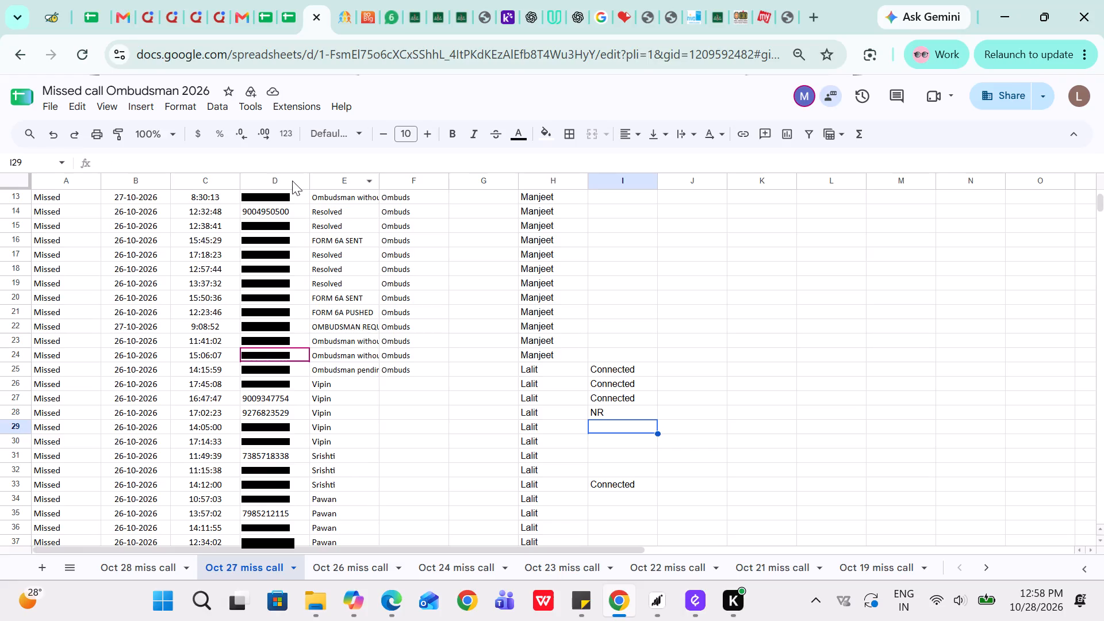
text(NR)
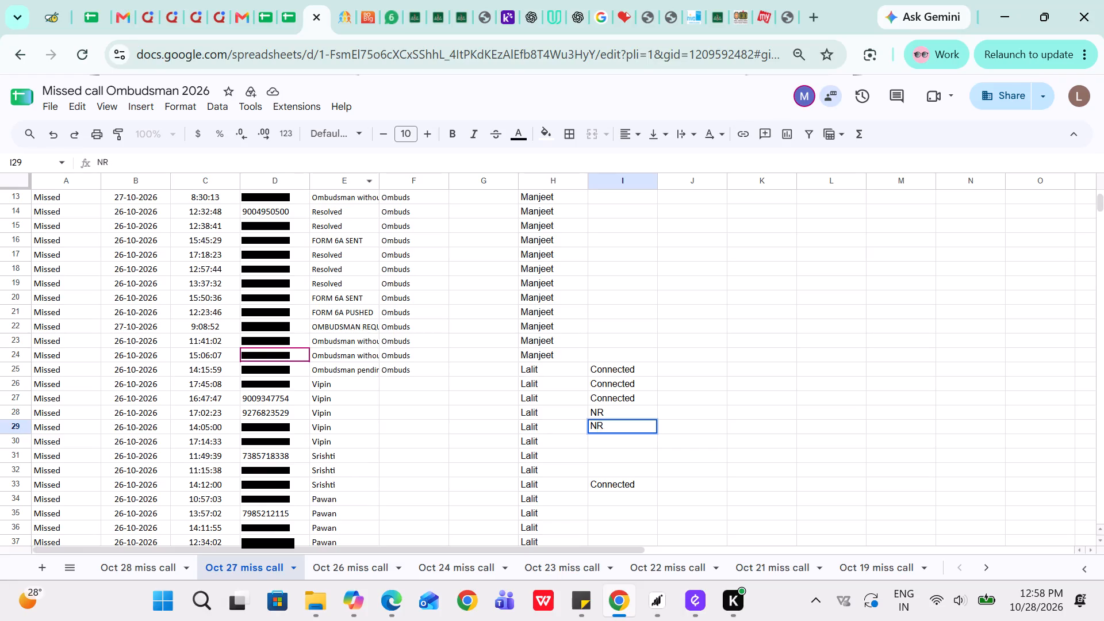
key(BackSpace)
key(BackSpace)
key(BackSpace)
text(Connc)
key(BackSpace)
text(ected)
key(Return)
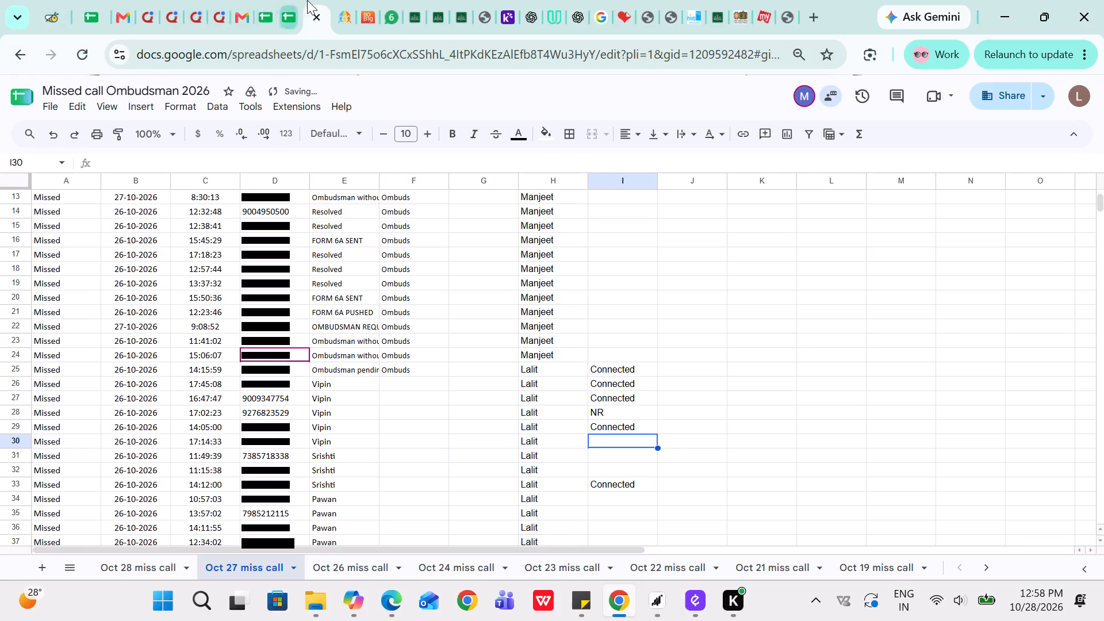
Add the complaint comment "Cx was busy // Need to call back later." in the complaint portal, and return to the complaints list.
click(345, 0)
click(377, 166)
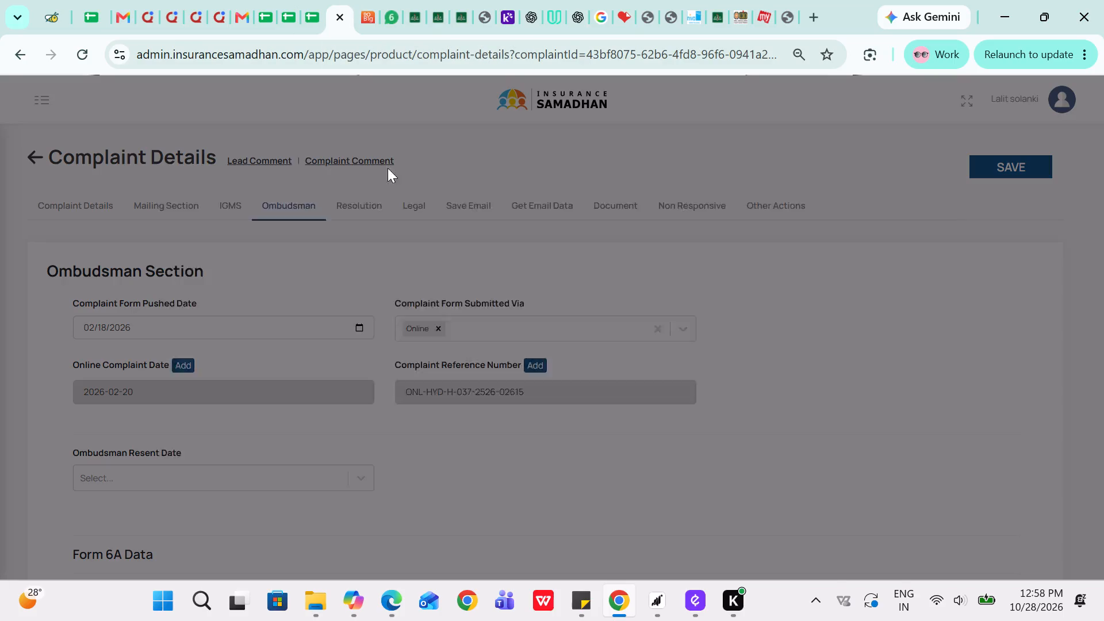
scroll(512, 276, down, 16)
click(592, 545)
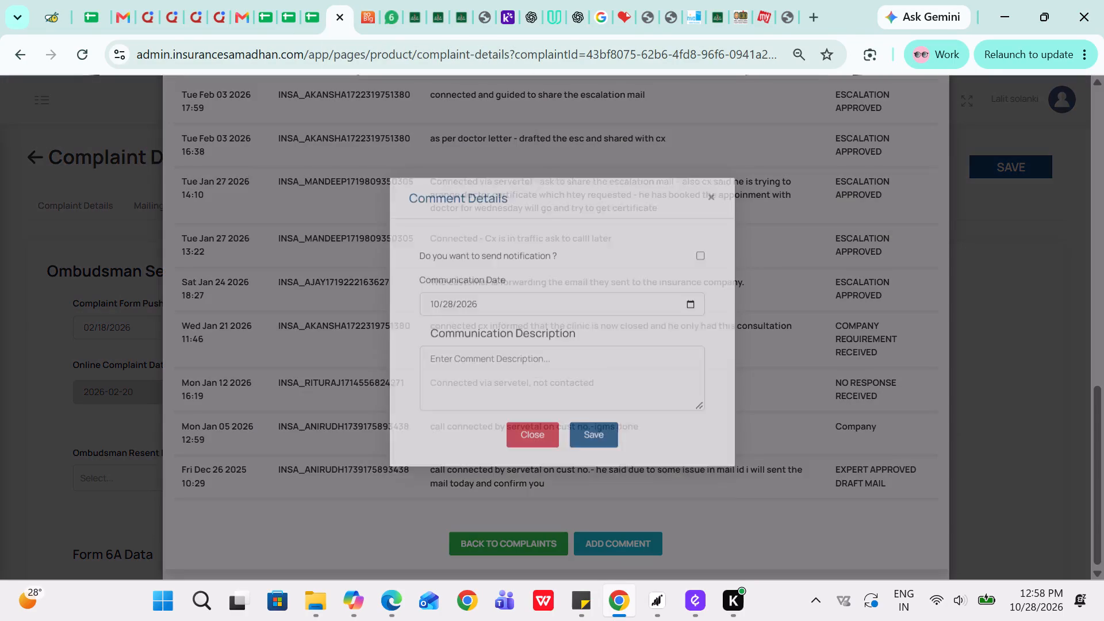
click(639, 409)
text(Cx was bsy)
key(space)
key(BackSpace)
key(BackSpace)
key(BackSpace)
text(usy)
key(space)
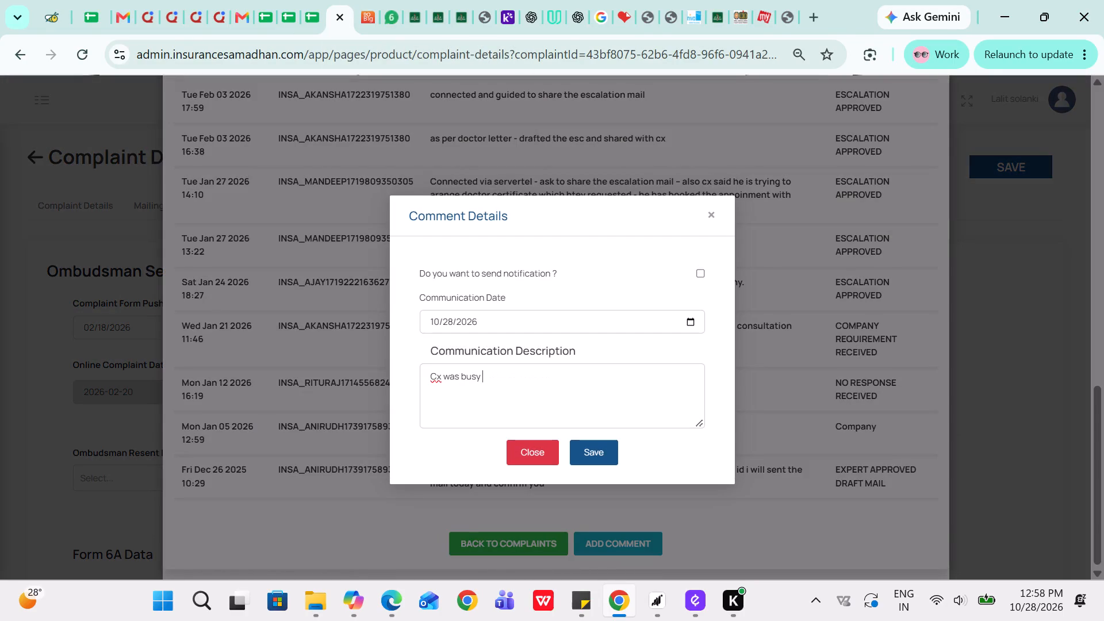
text(// Cx)
key(space)
key(BackSpace)
key(BackSpace)
key(BackSpace)
text(Need t)
key(space)
key(BackSpace)
text(o call back later.)
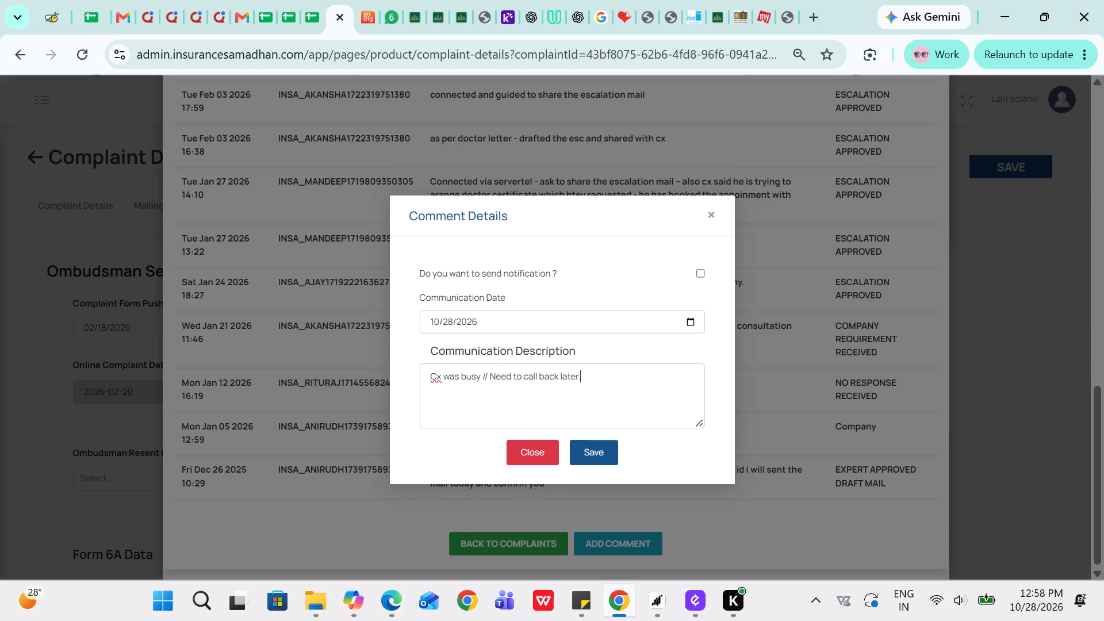
click(603, 455)
drag(270, 423, 262, 423)
drag(49, 385, 43, 384)
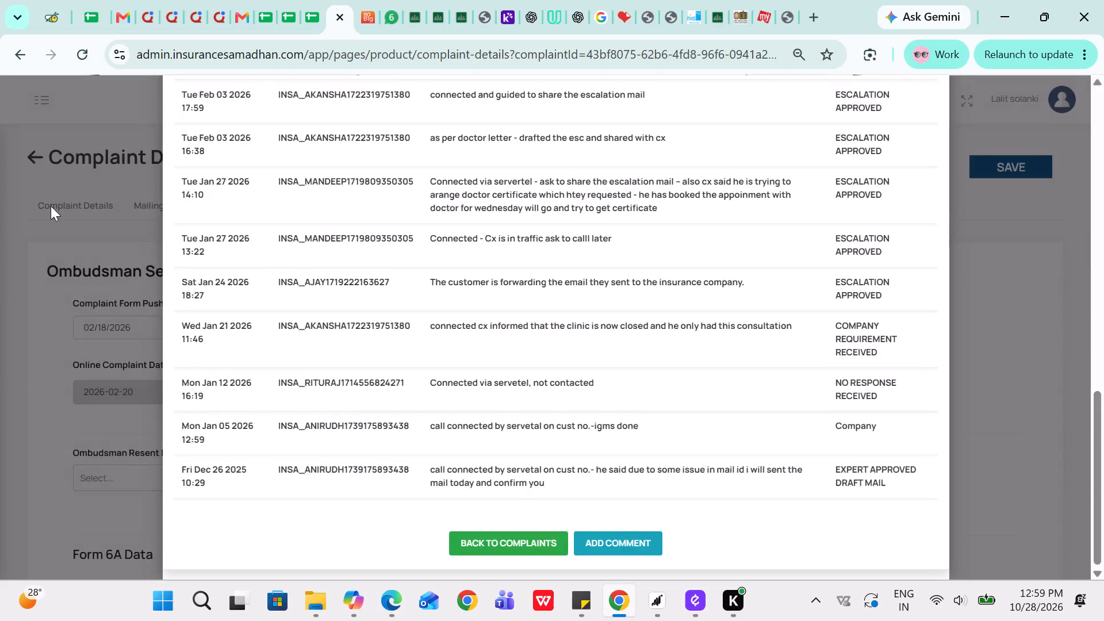
click(51, 206)
click(34, 157)
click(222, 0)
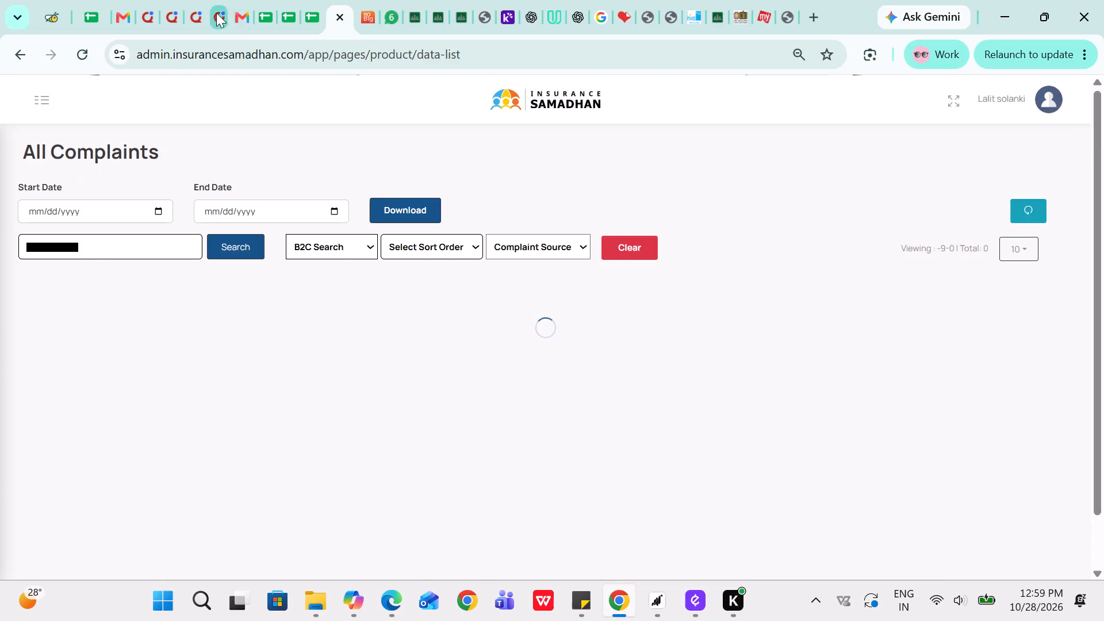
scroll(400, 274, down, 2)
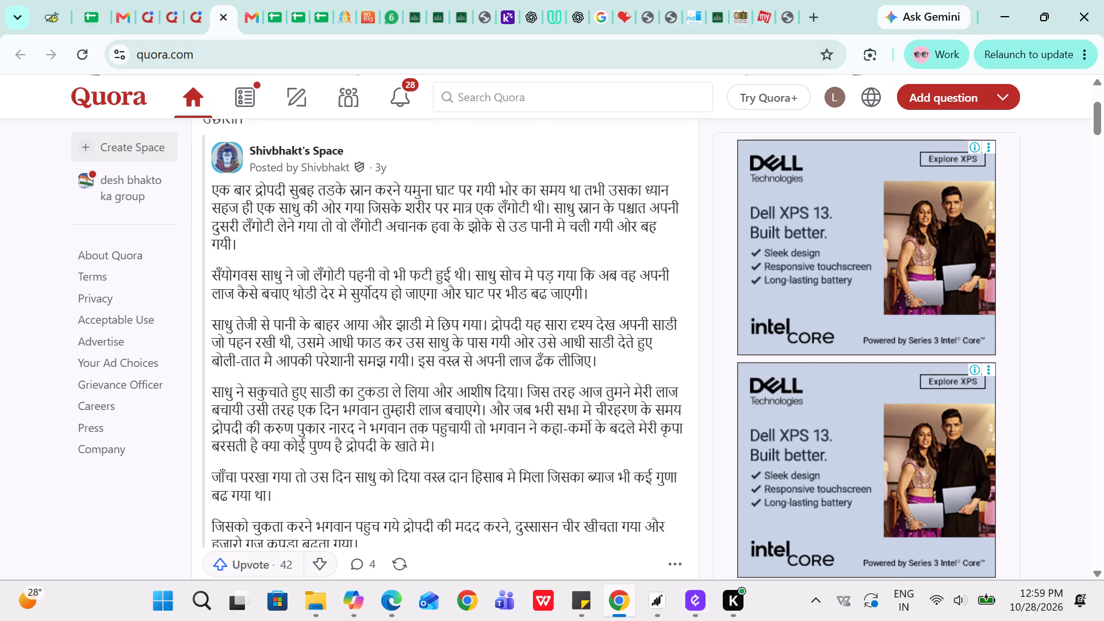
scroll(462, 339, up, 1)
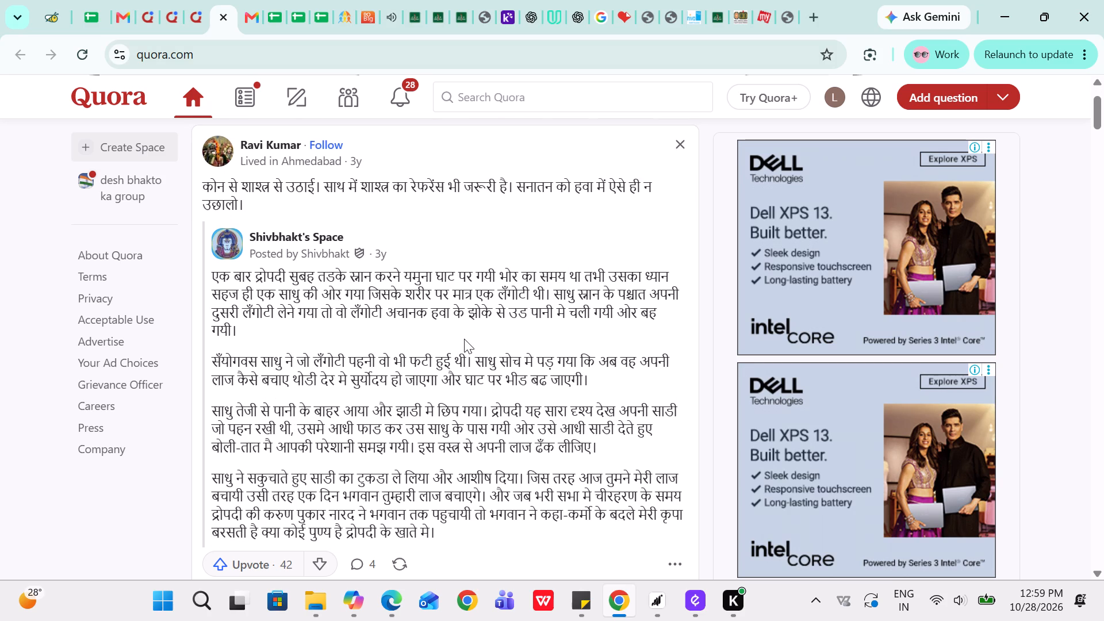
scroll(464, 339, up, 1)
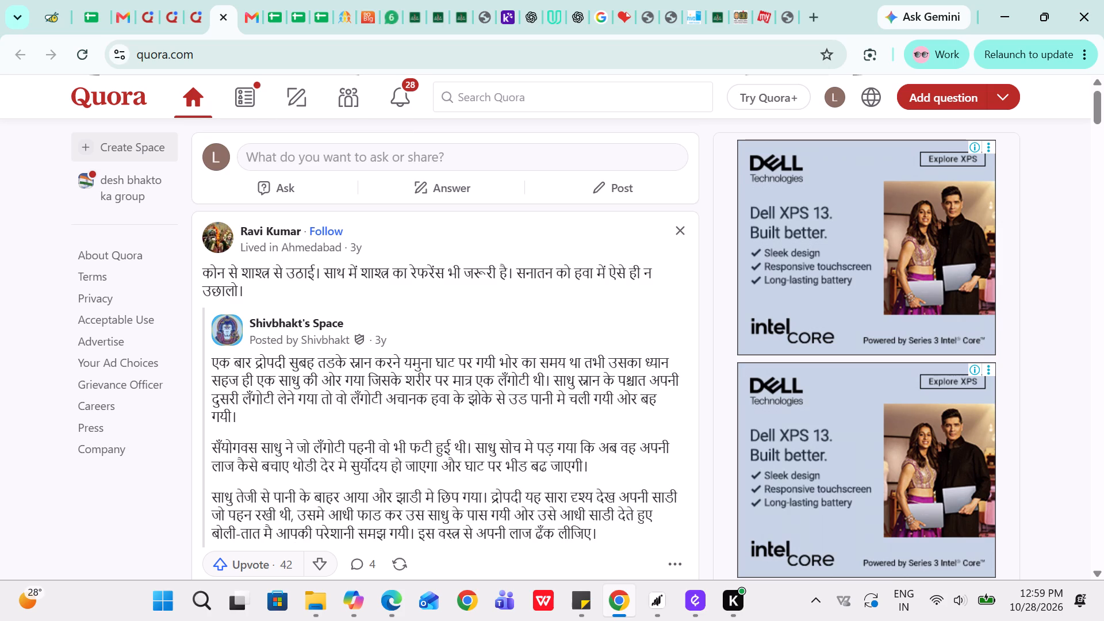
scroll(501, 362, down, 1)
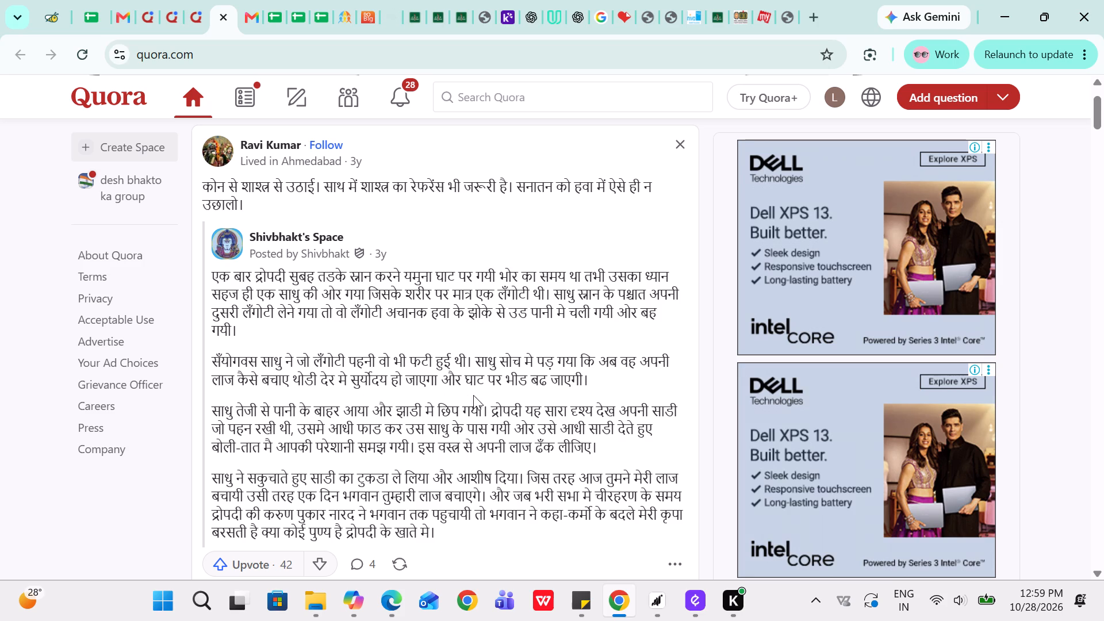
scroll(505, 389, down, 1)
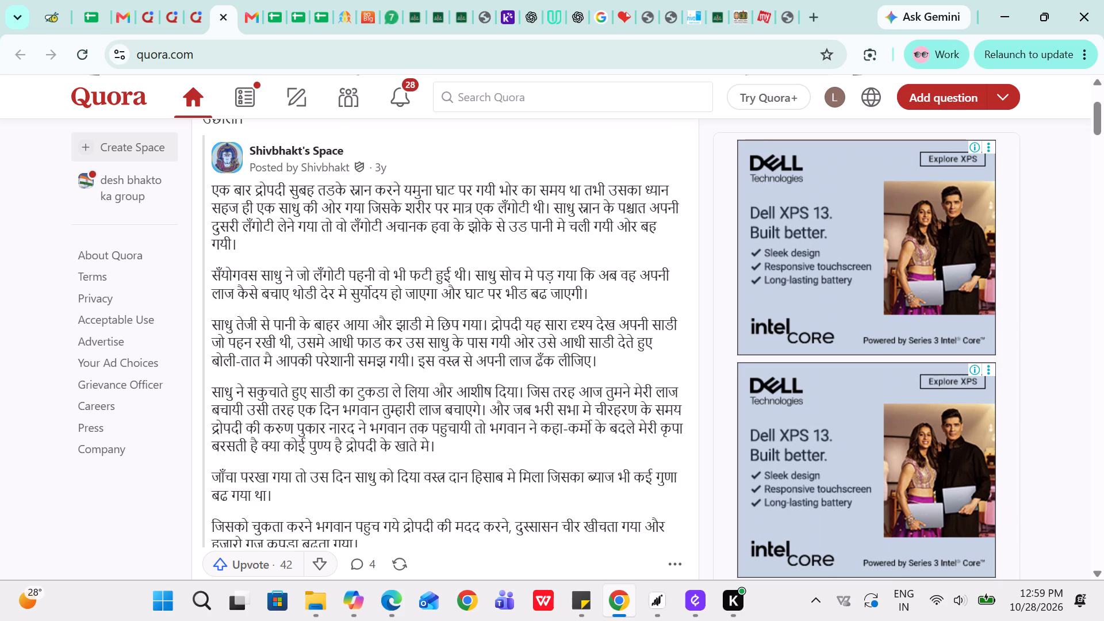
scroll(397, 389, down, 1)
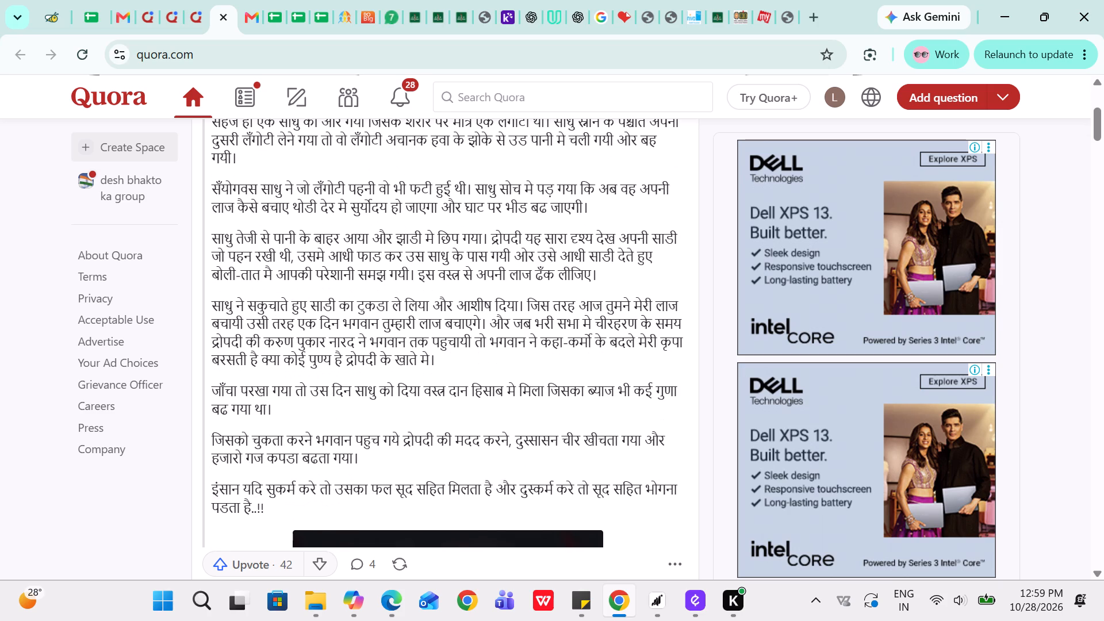
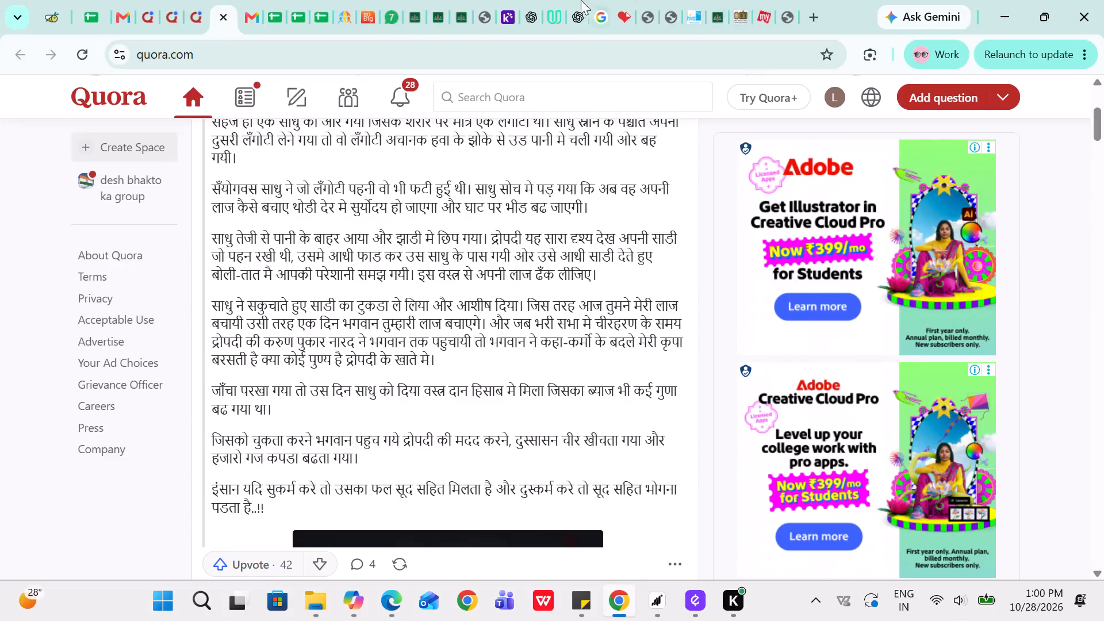
Switch from the Quora page back to the All Complaints list in the Insurance Samadhan admin portal.
click(343, 0)
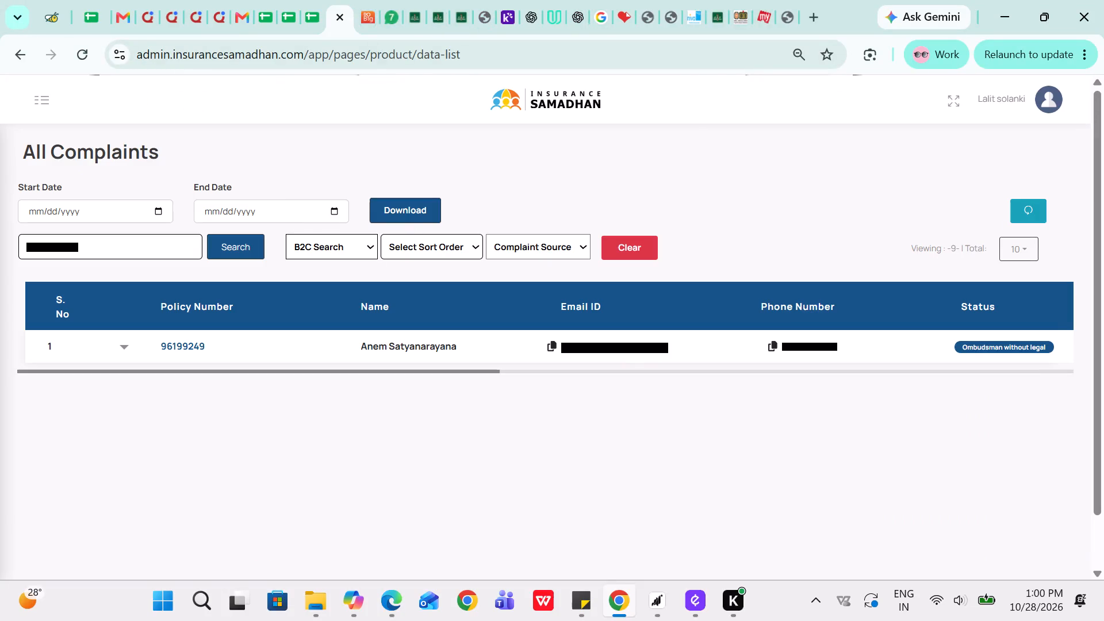